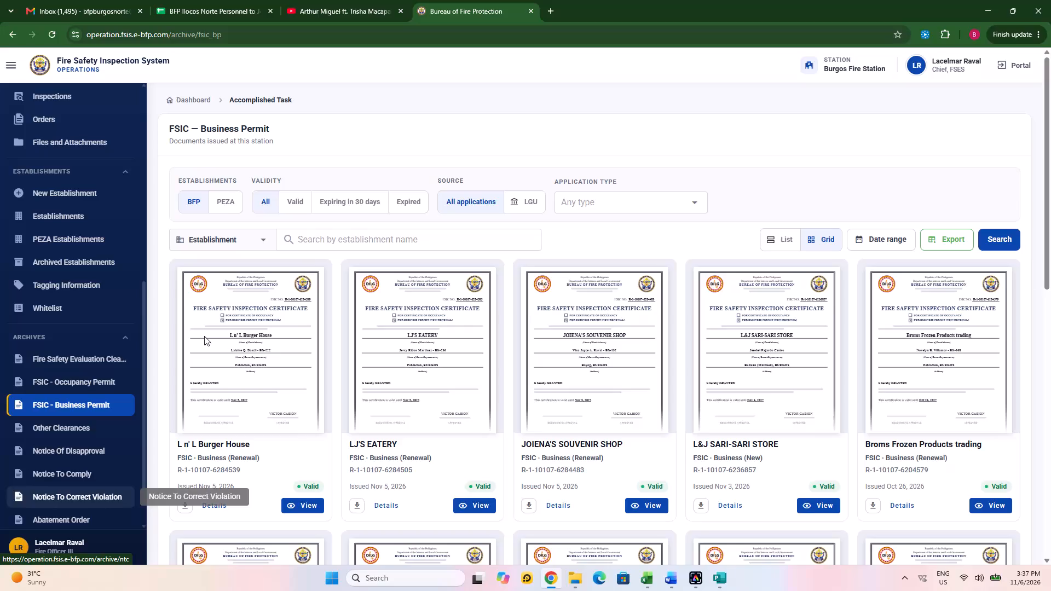
Open Facebook in a new browser tab and bring up the Burgos FS General group chat.
click(551, 14)
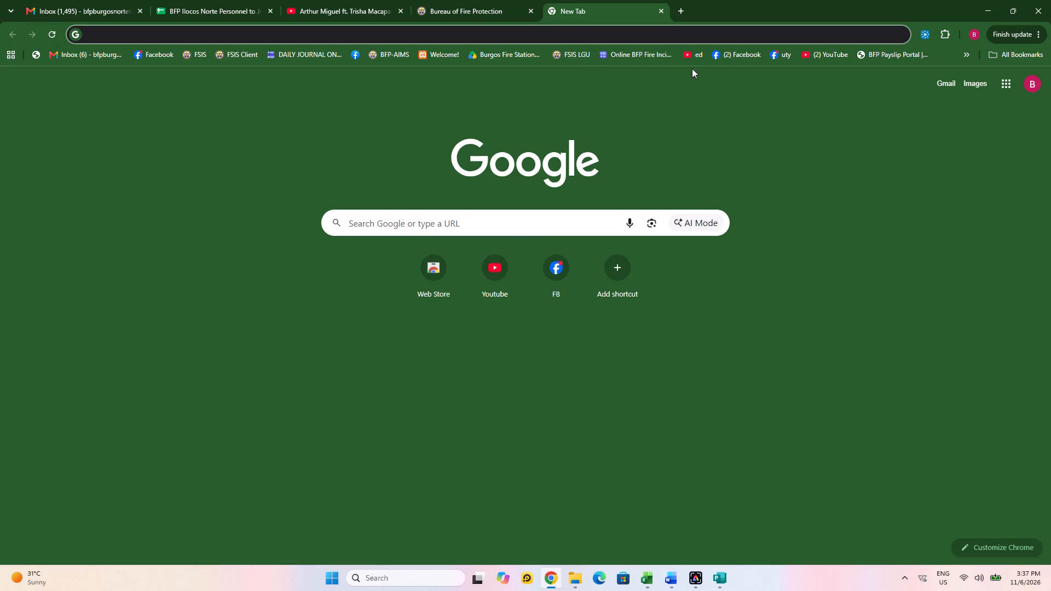
click(736, 54)
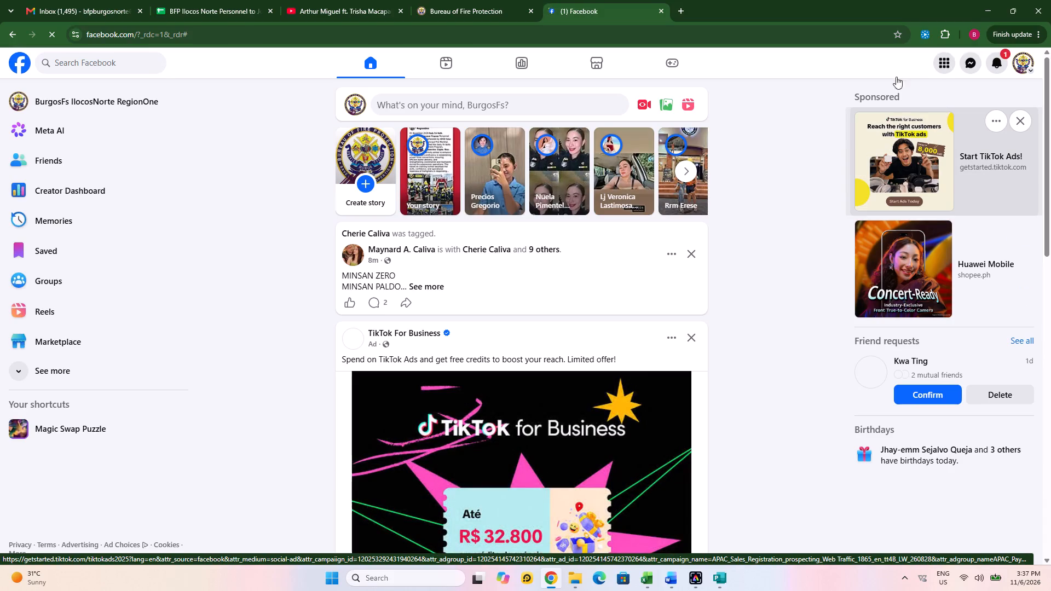
click(973, 68)
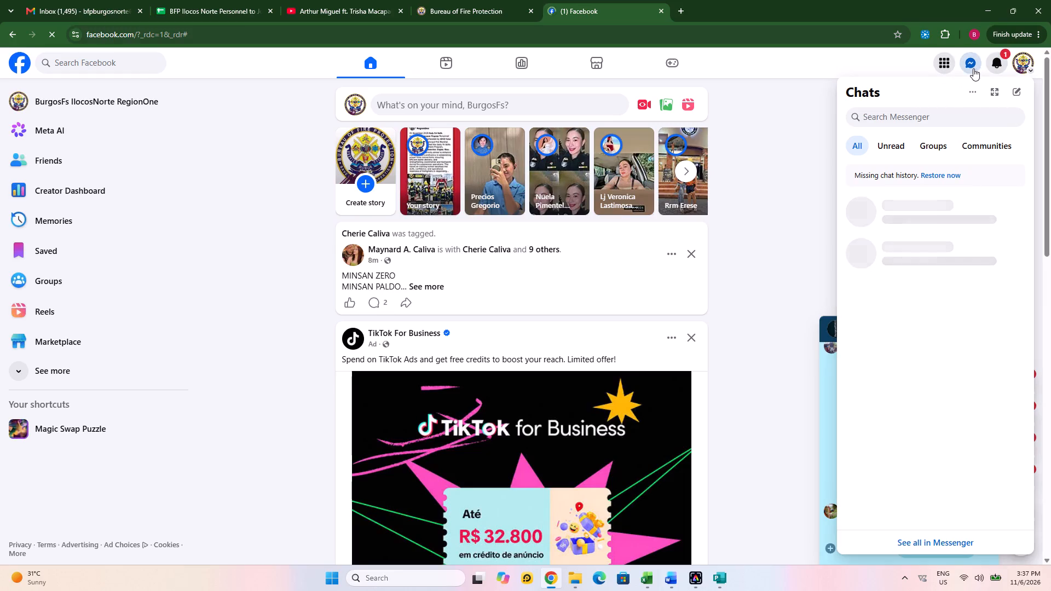
click(932, 197)
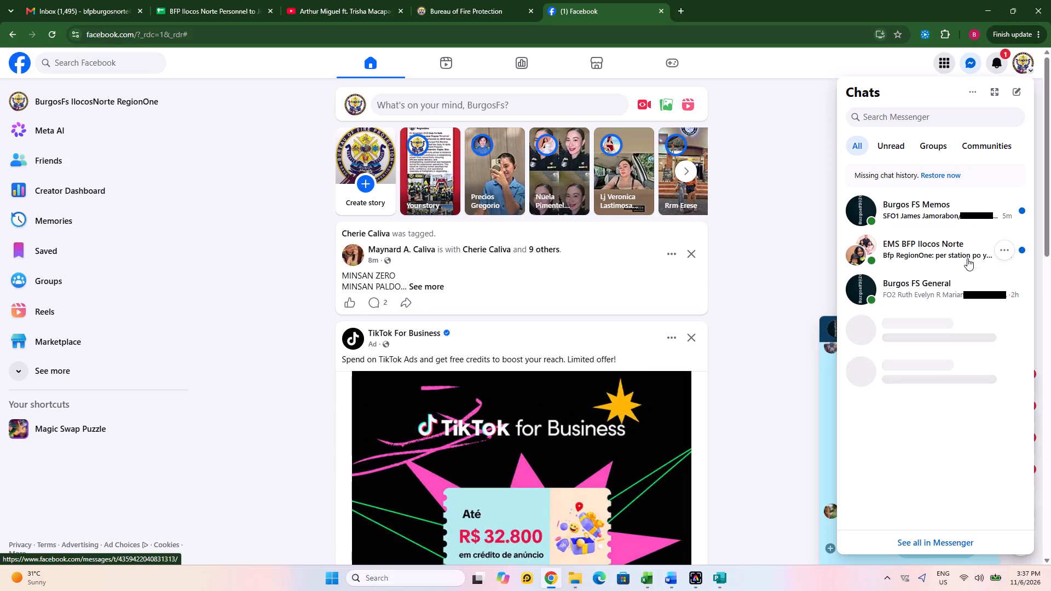
click(933, 287)
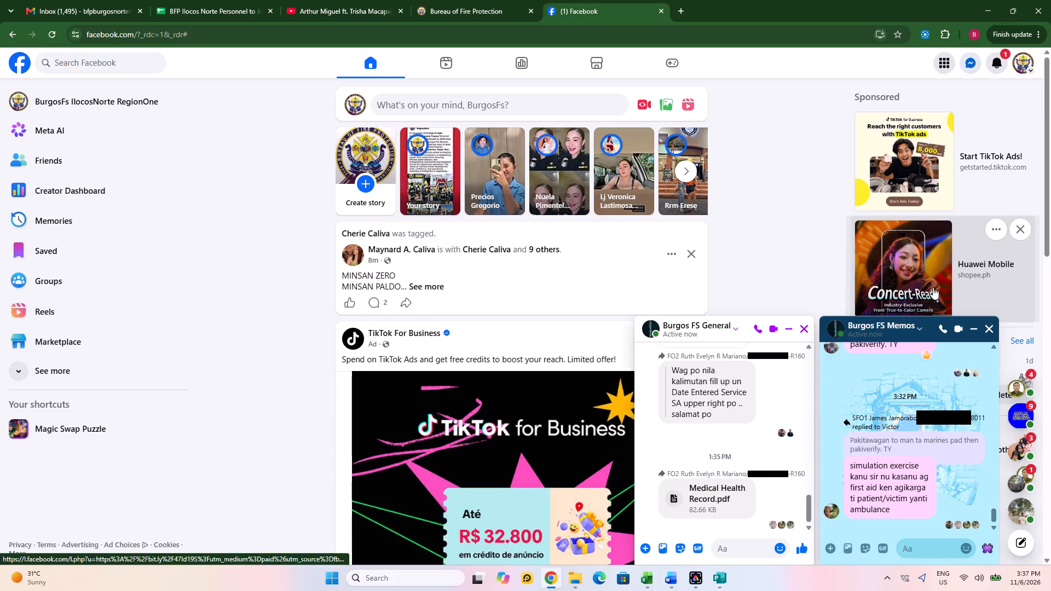
Download the Medical Health Record.pdf attachment from the Burgos FS General chat and open the downloaded file.
click(710, 490)
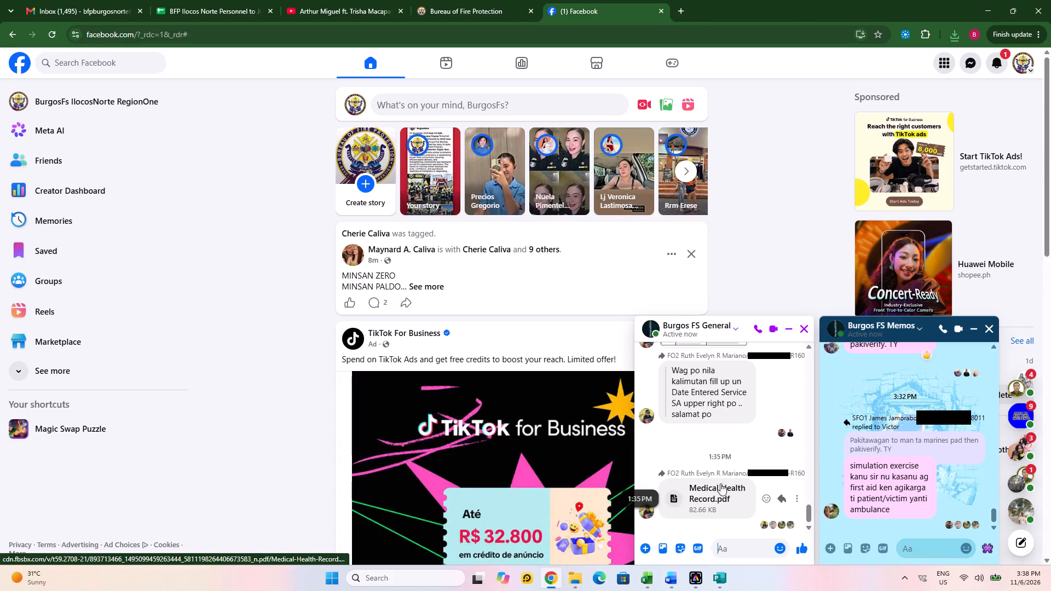
click(956, 38)
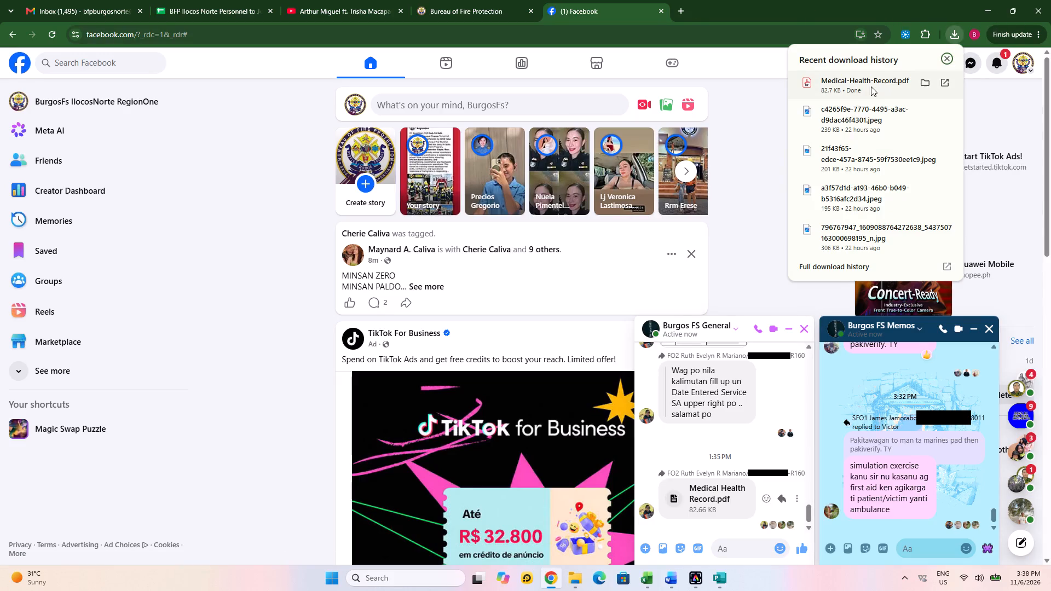
click(865, 85)
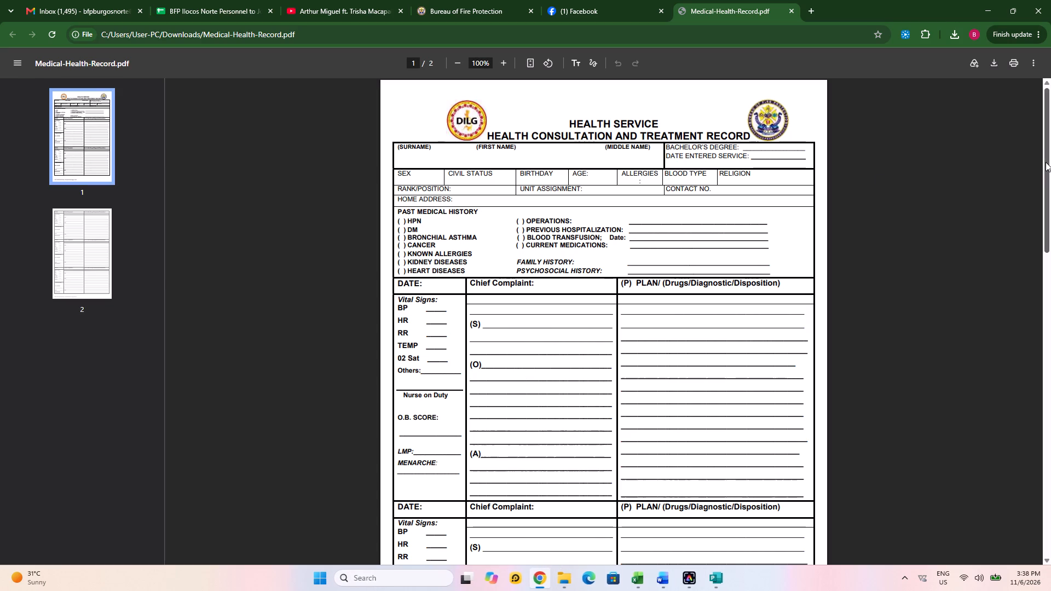
Review both pages of the Health Consultation and Treatment Record form, returning to the first page.
drag(1046, 162, 1034, 316)
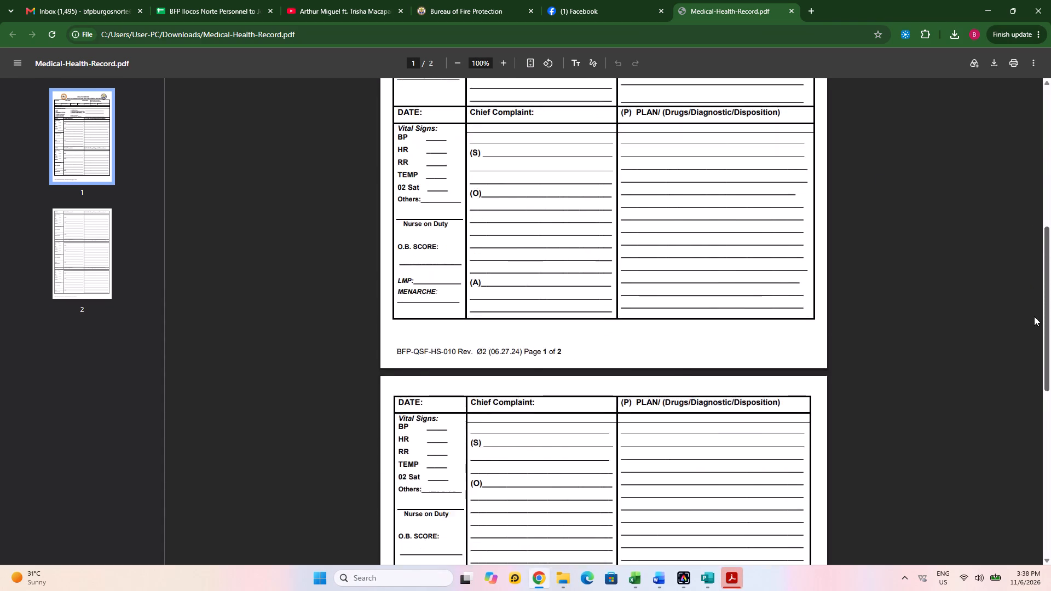
drag(1034, 316, 1033, 338)
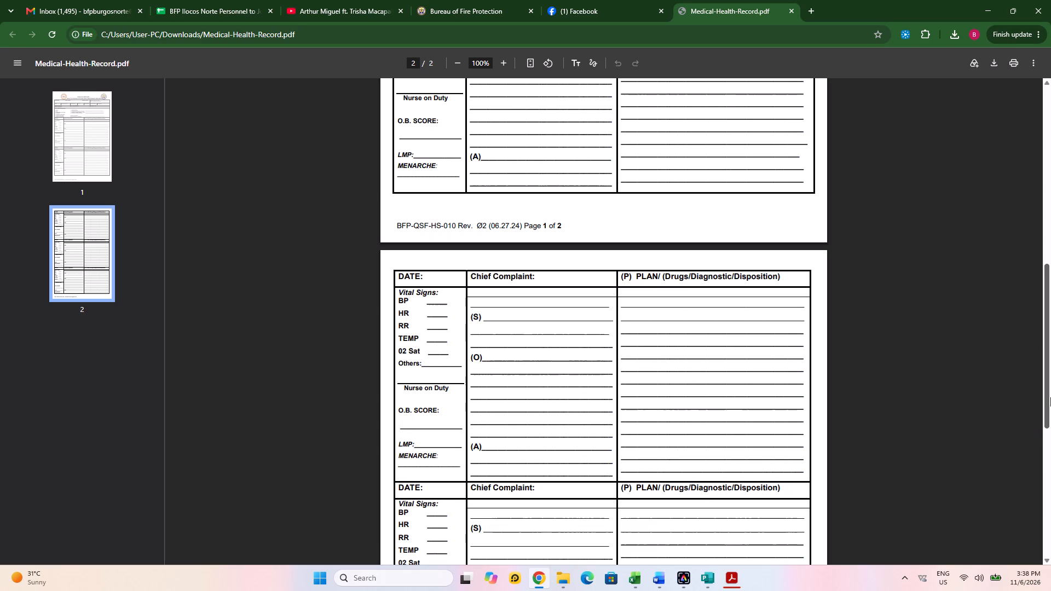
drag(1047, 395, 1039, 467)
drag(1039, 467, 1029, 574)
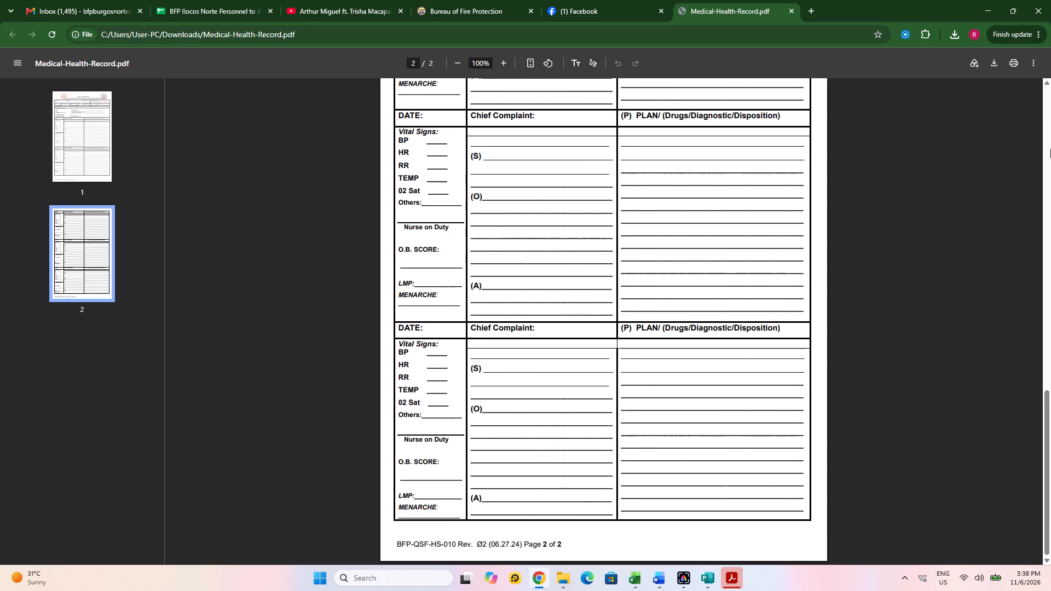
click(1047, 134)
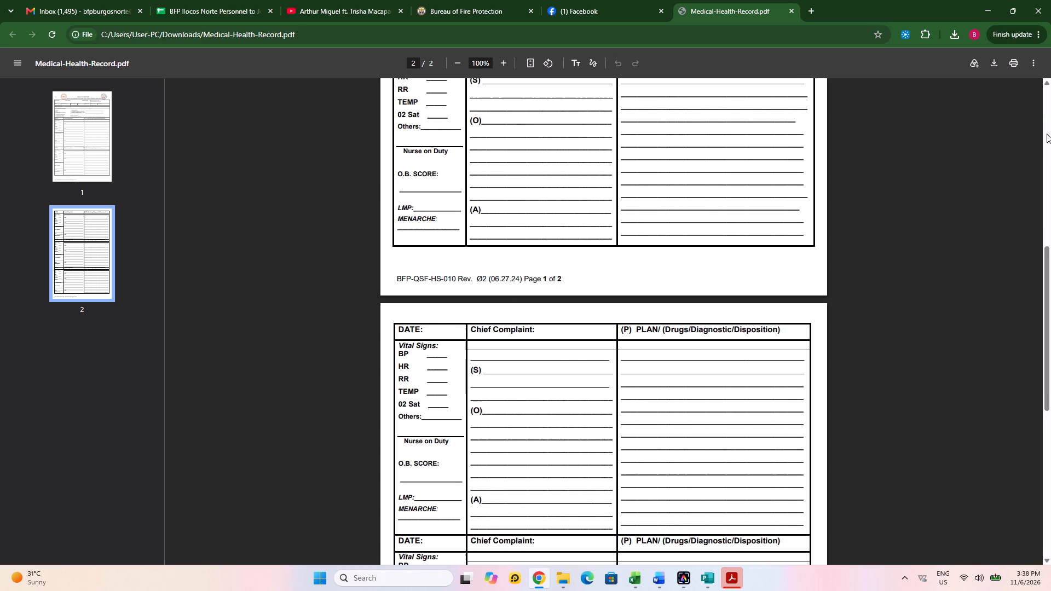
triple_click(1047, 134)
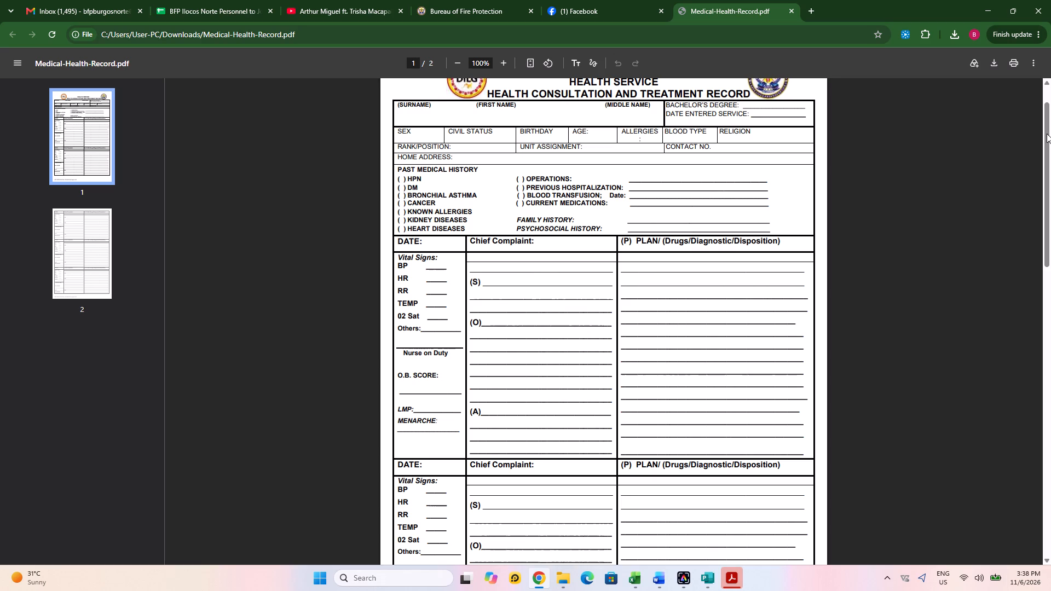
Open the print settings for the medical health record PDF and expand the additional print options.
click(1015, 65)
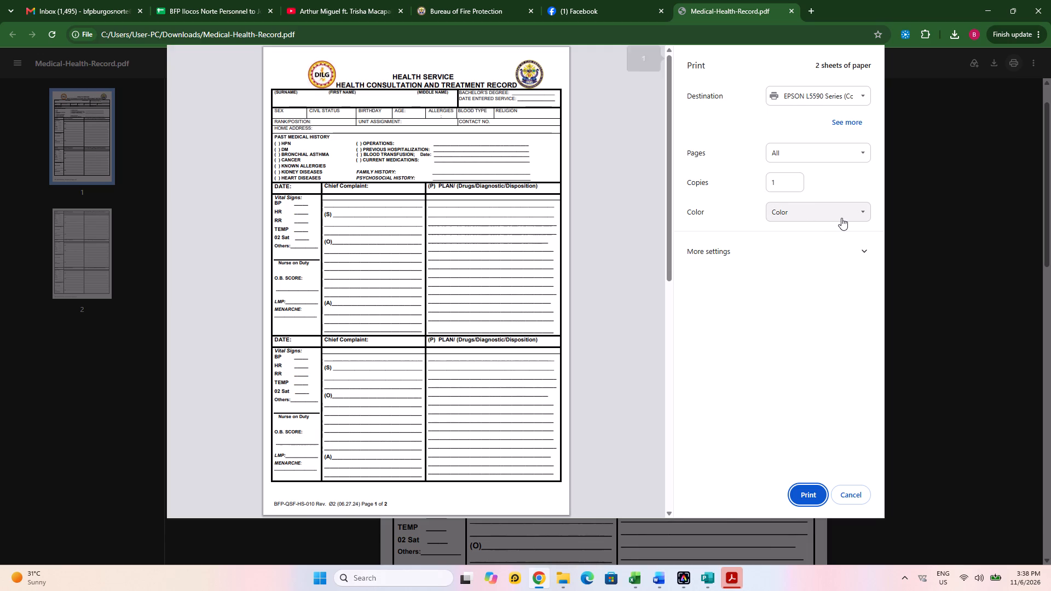
click(862, 250)
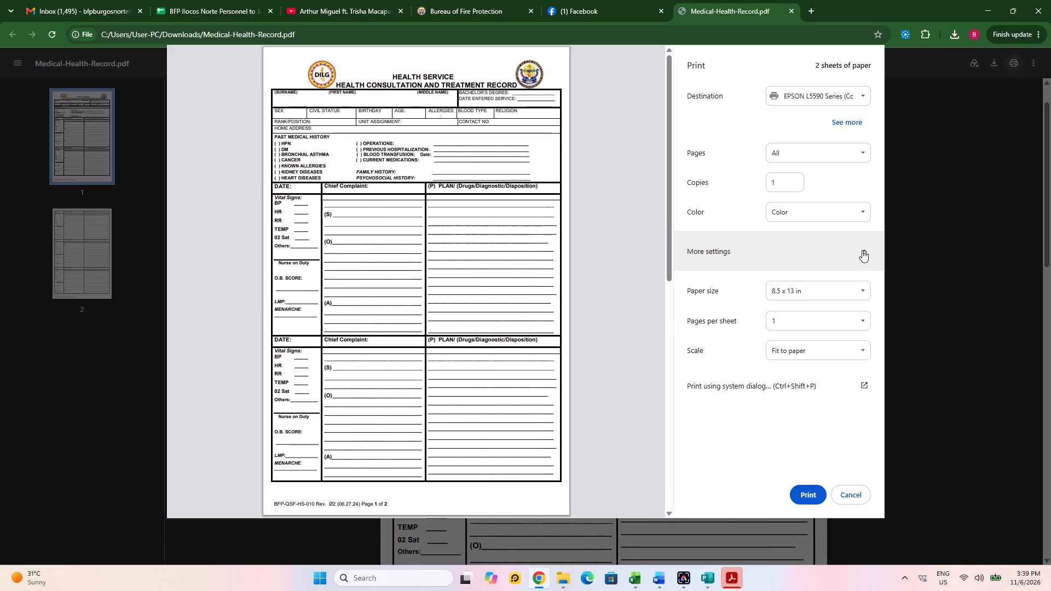
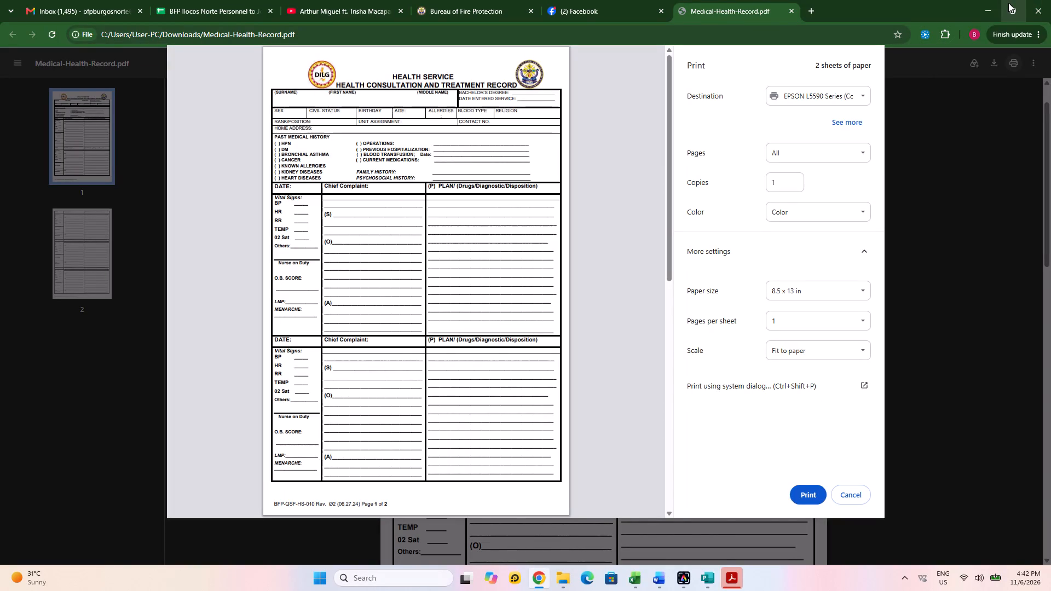
Minimize the open windows and open the DUTY PACD (NOV-DEC 2026) folder on the desktop.
click(981, 8)
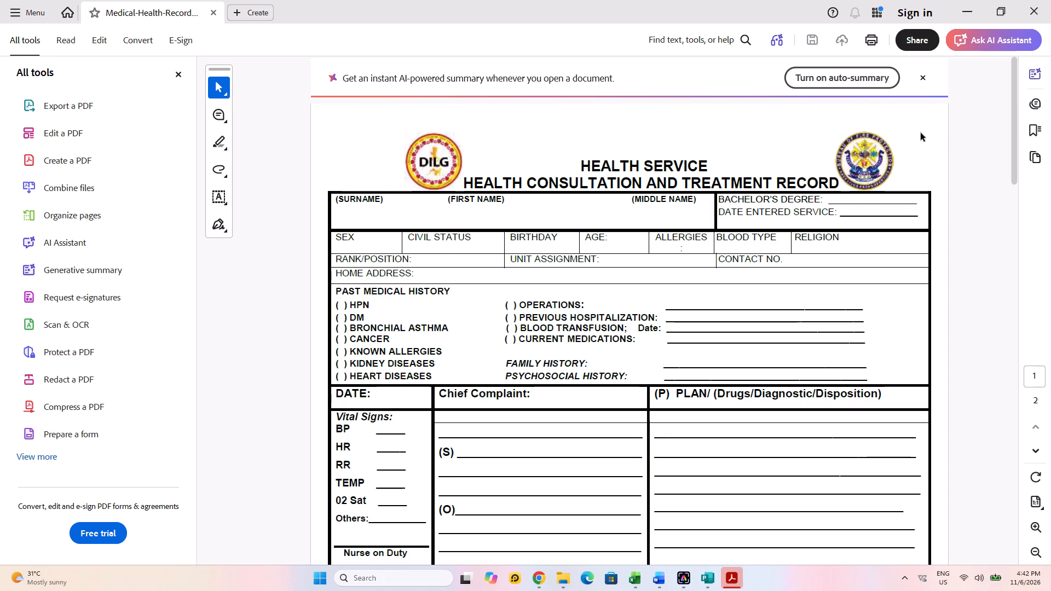
click(966, 10)
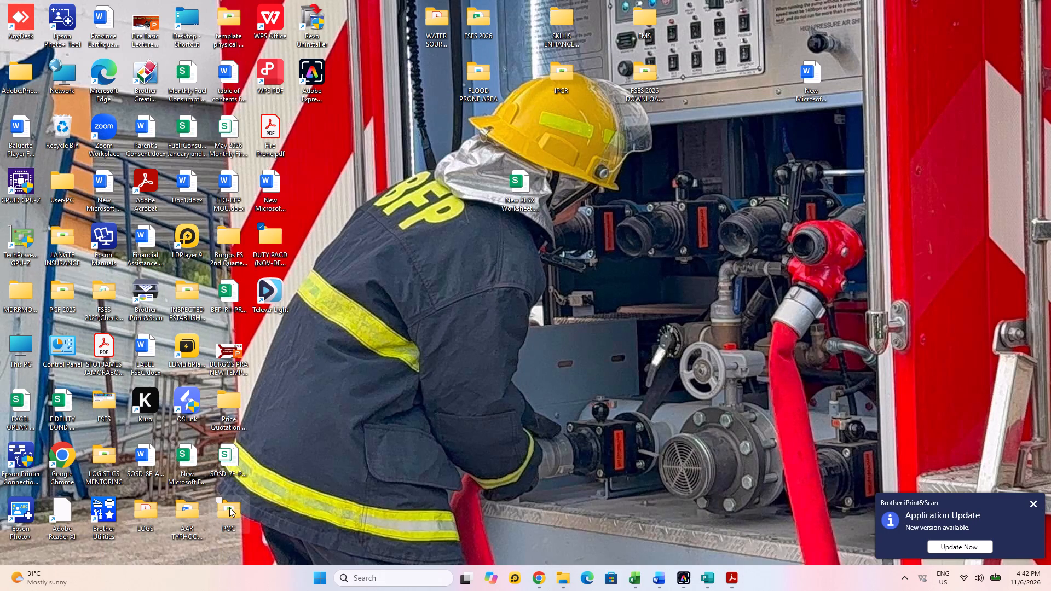
double_click(268, 232)
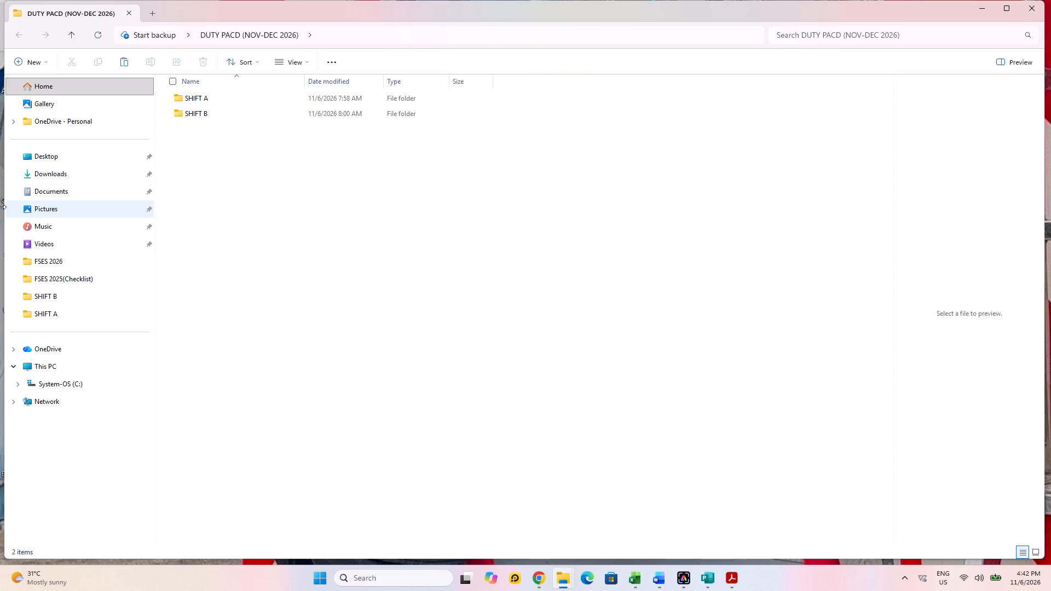
Switch to Chrome and search YouTube for "every woman in the world karaoke".
click(540, 583)
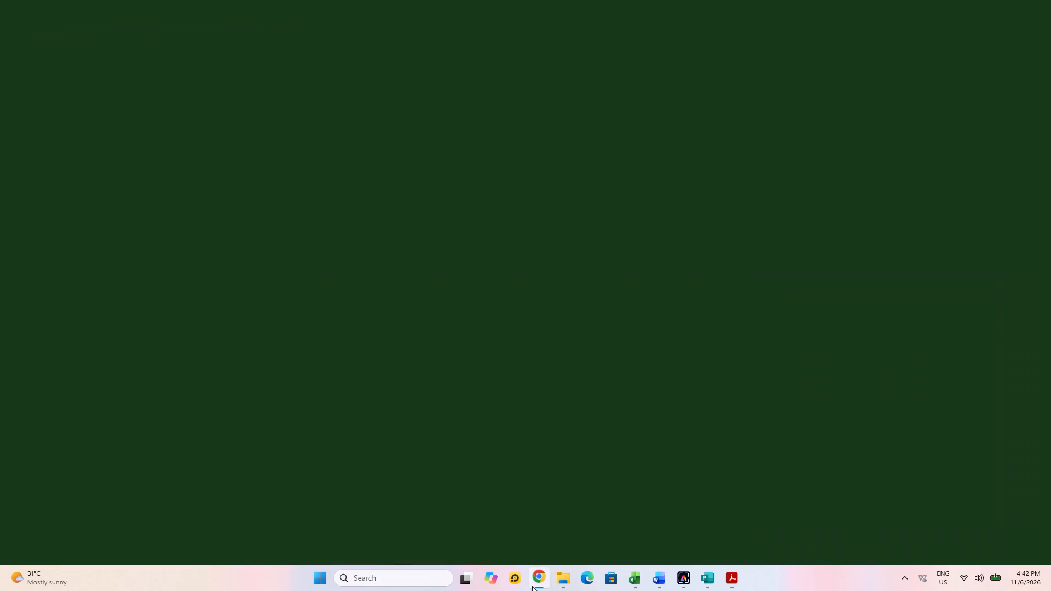
click(357, 7)
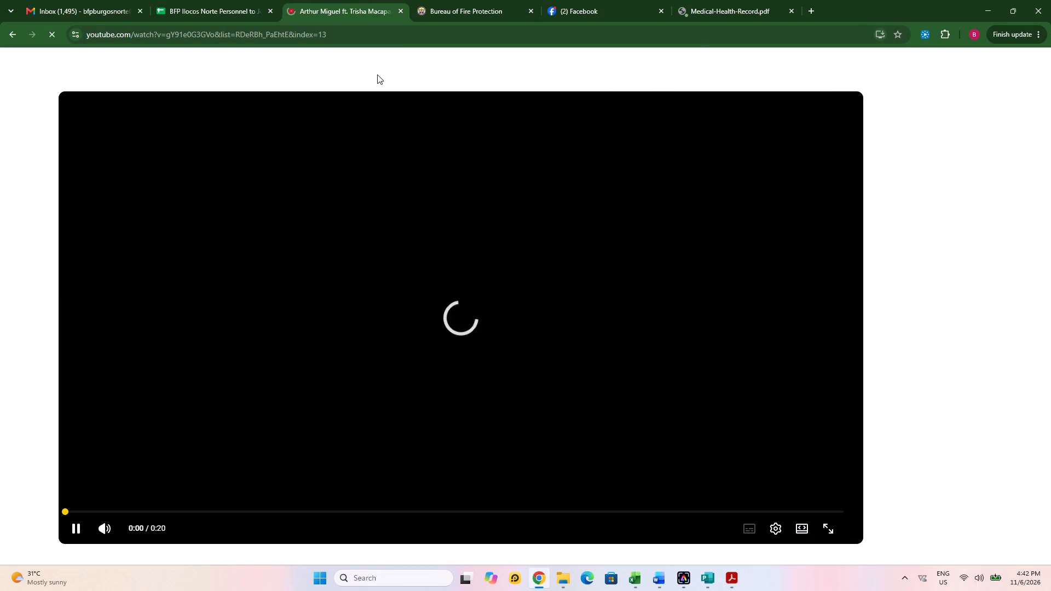
click(409, 63)
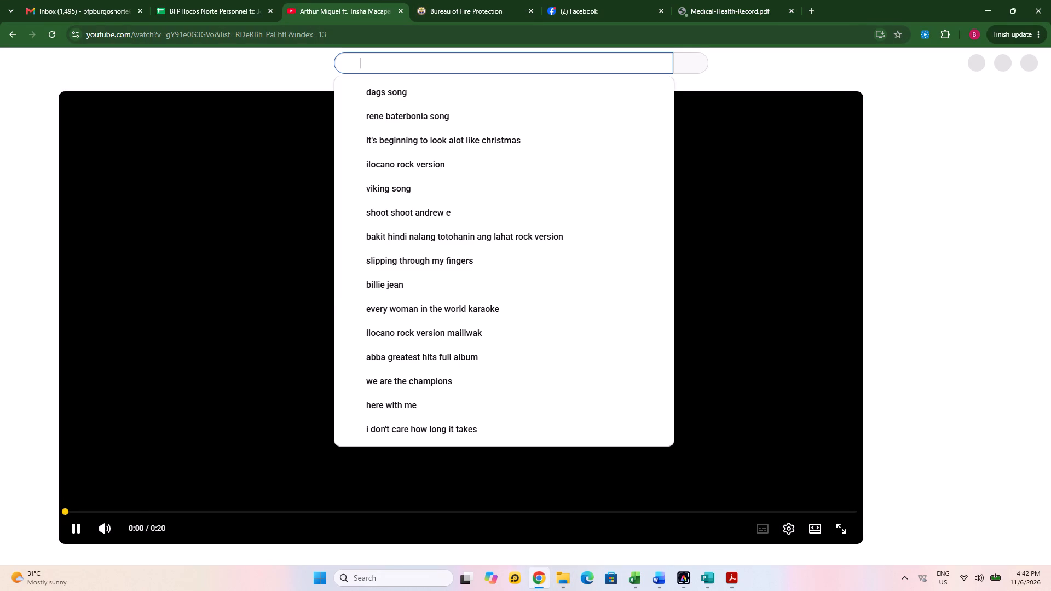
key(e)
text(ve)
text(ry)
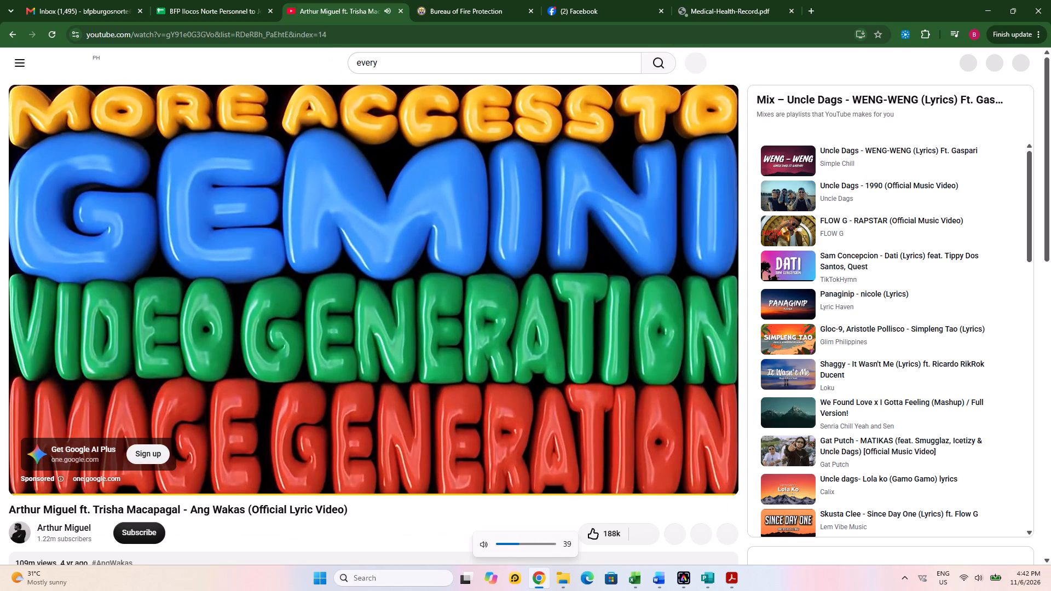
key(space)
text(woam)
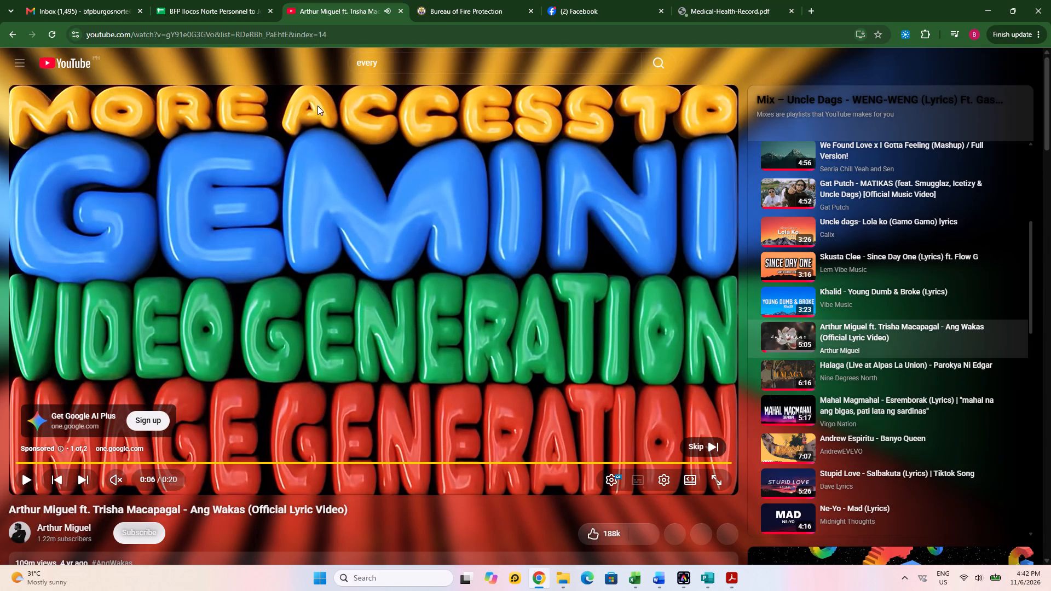
click(402, 67)
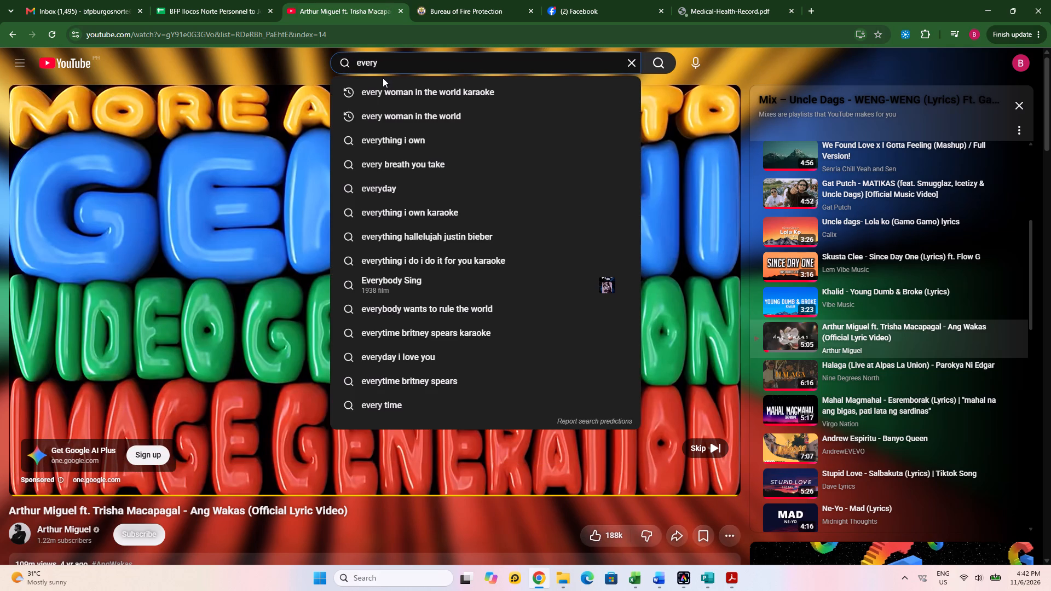
click(411, 91)
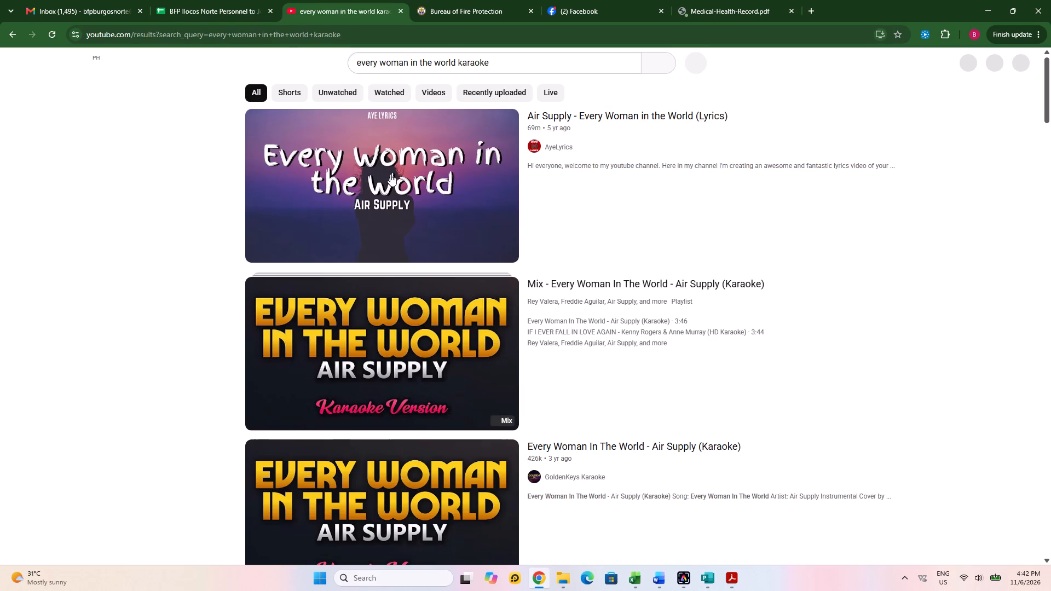
Play the "Air Supply - Every Woman in the World (Lyrics)" video from the search results.
click(390, 174)
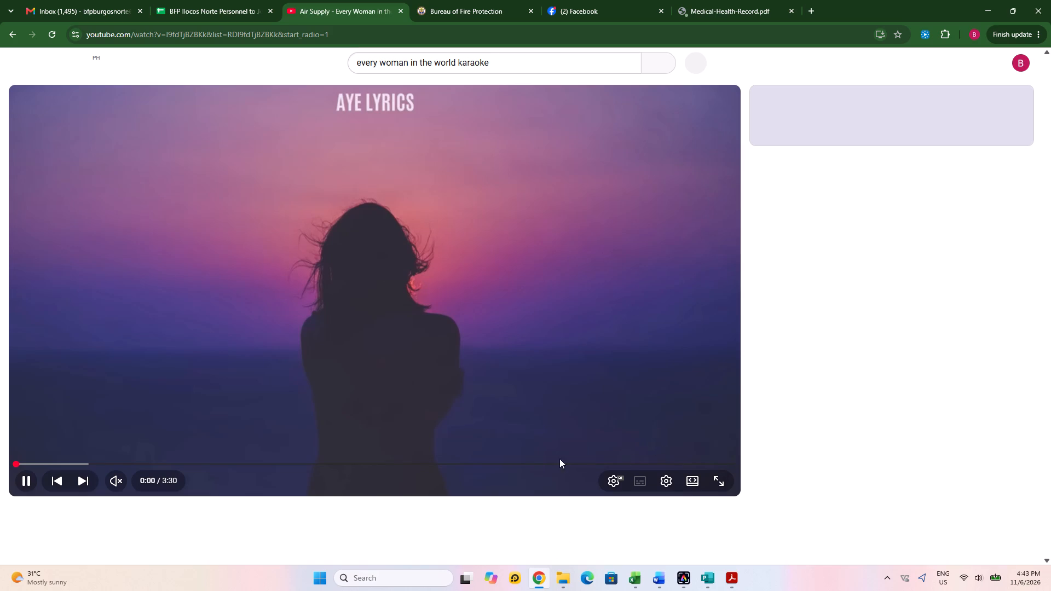
click(351, 342)
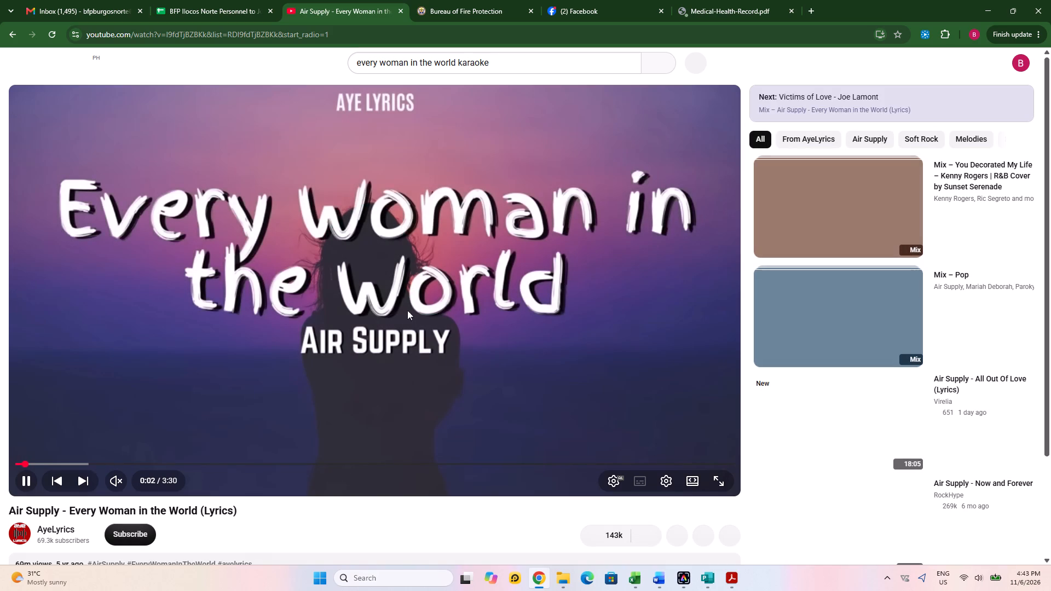
click(420, 297)
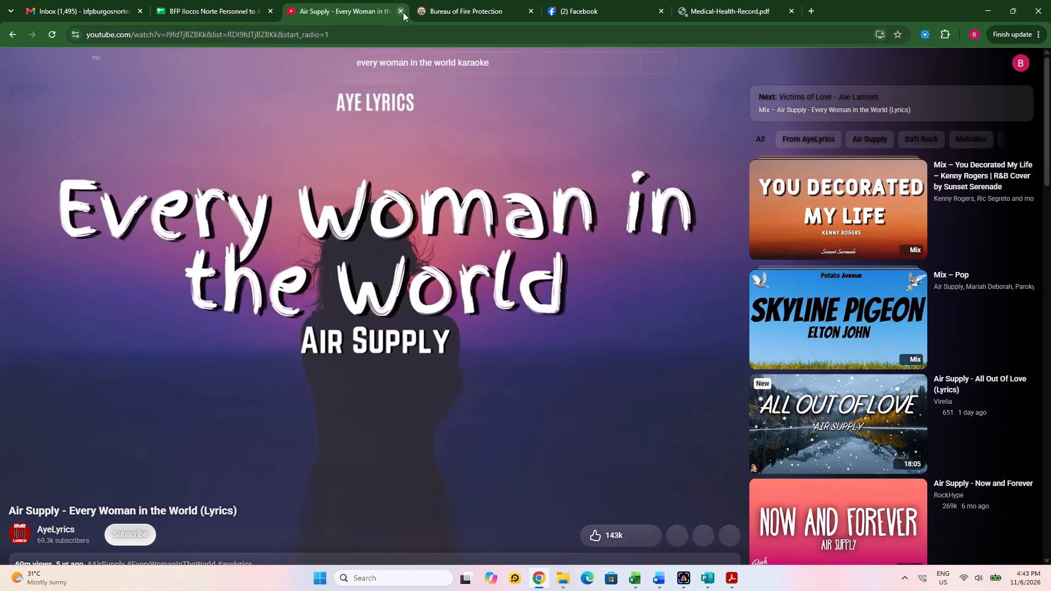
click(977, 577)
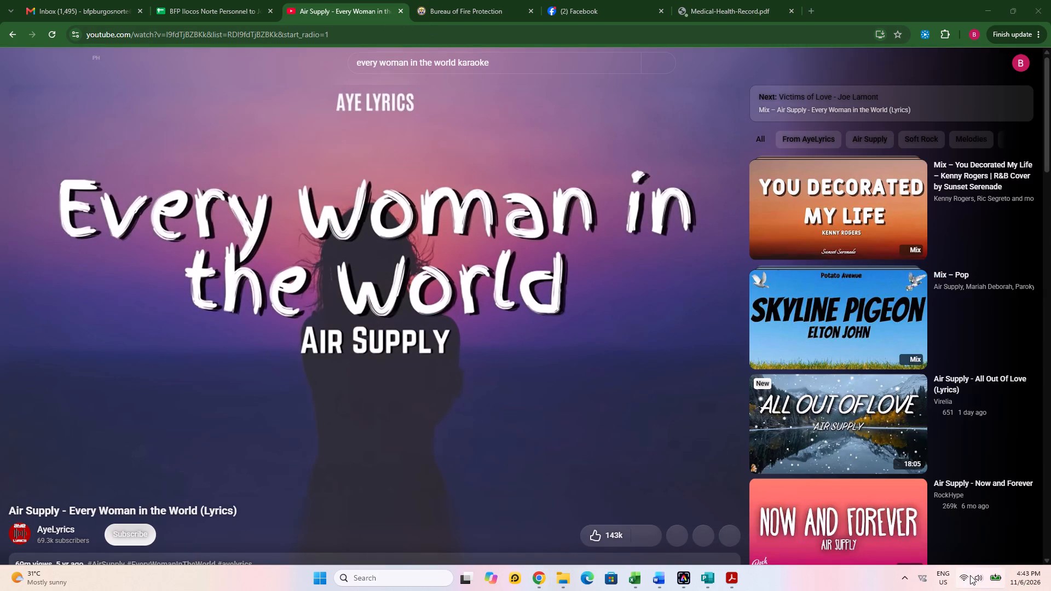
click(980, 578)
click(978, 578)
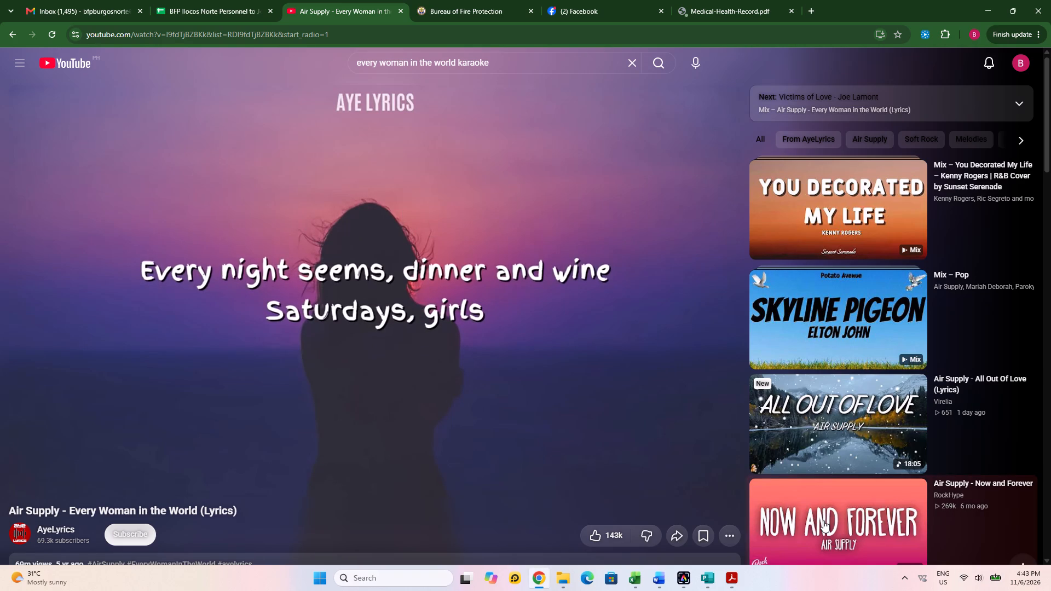
Close the YouTube video and Facebook pages, returning to the Medical-Health-Record.pdf print settings.
click(400, 10)
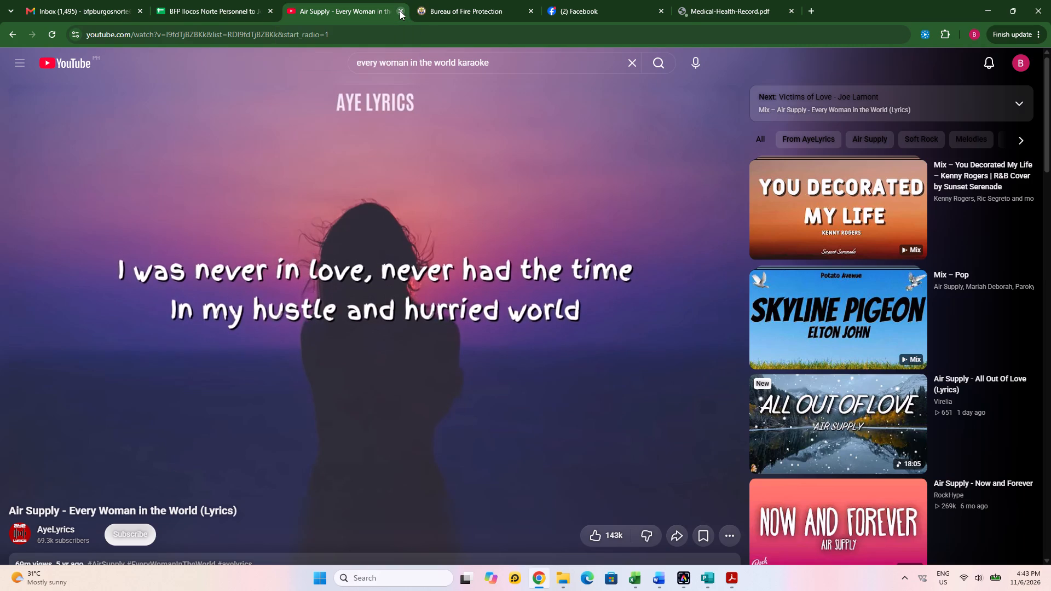
click(474, 9)
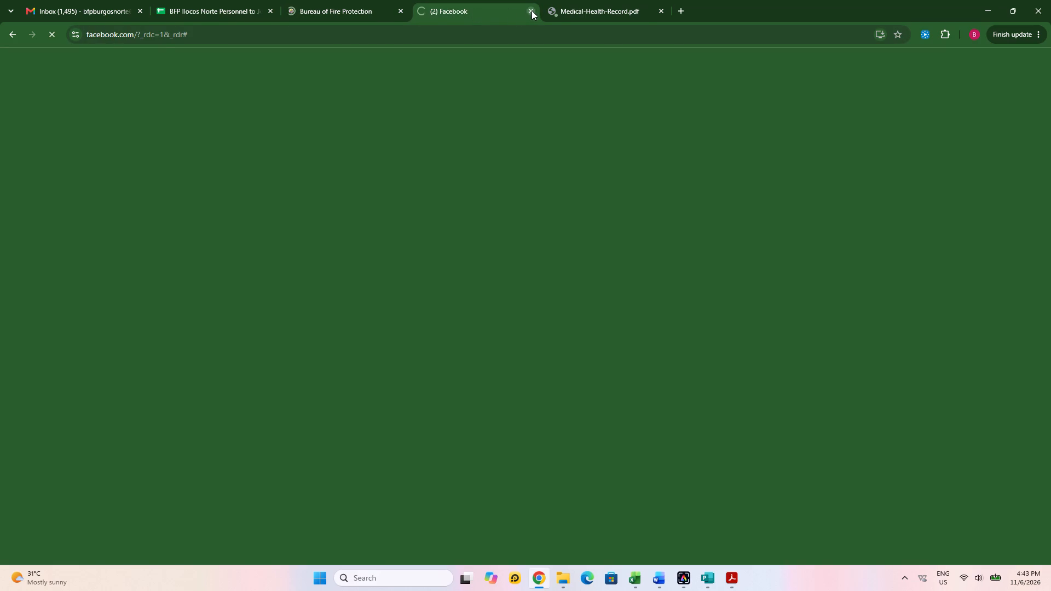
click(532, 11)
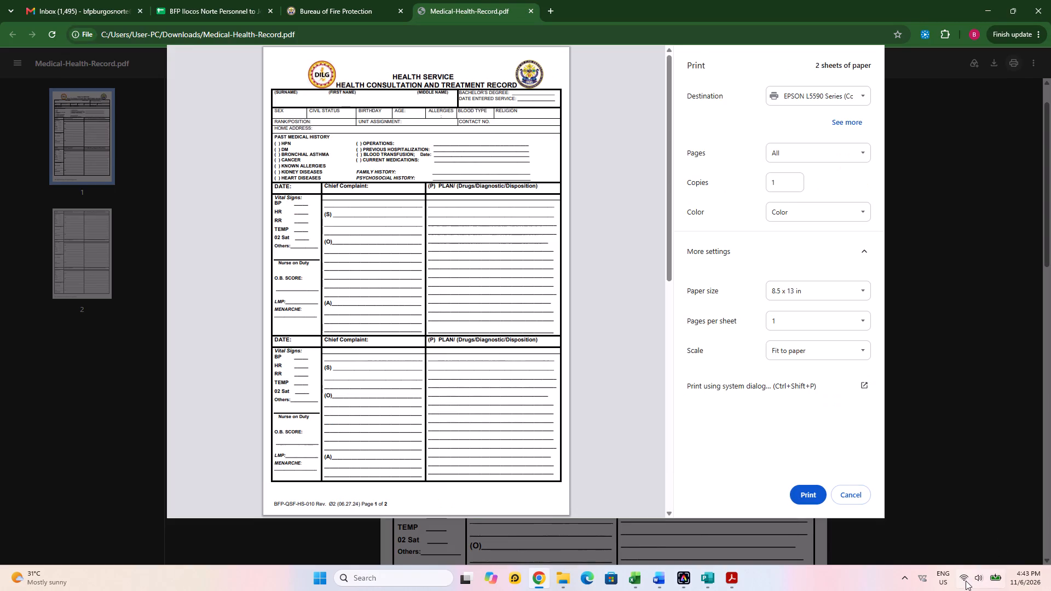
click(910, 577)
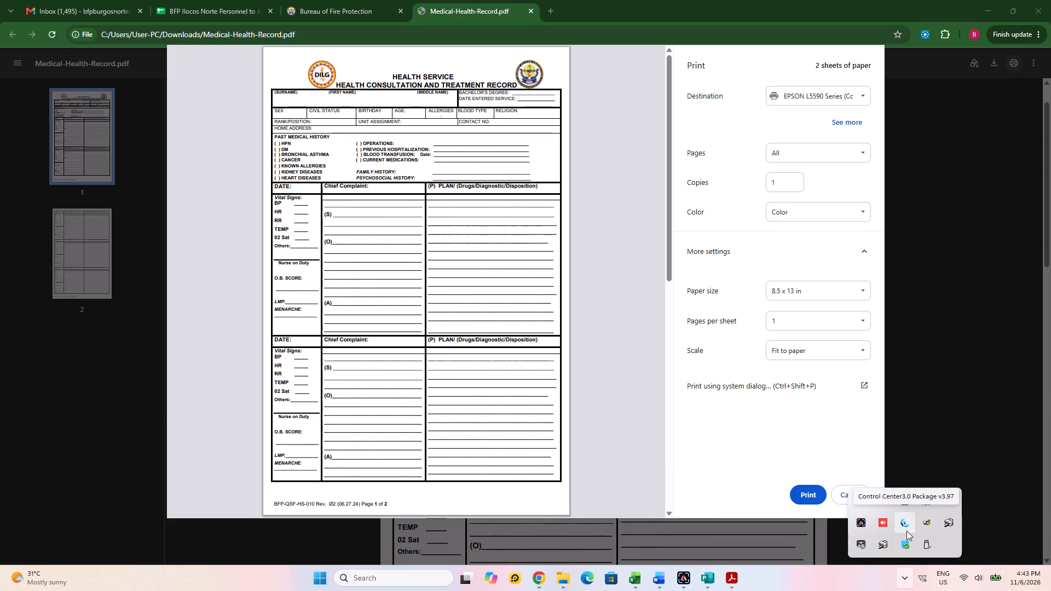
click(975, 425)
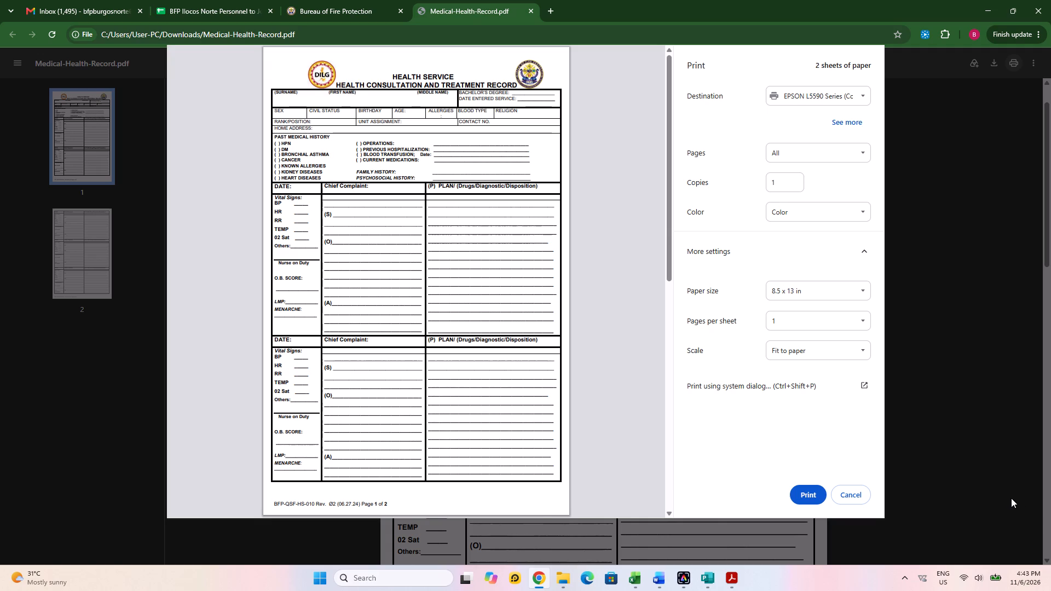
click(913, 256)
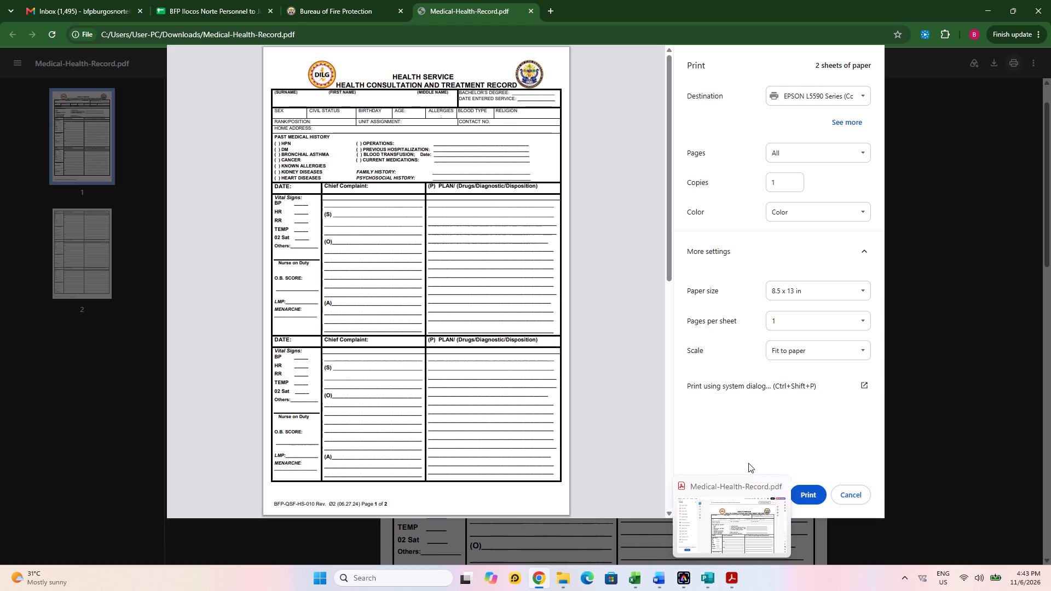
Switch to the DUTY PACD (NOV-DEC 2026) folder and open the Shift B 06-09 November 2026 document from its SHIFT B subfolder.
click(557, 581)
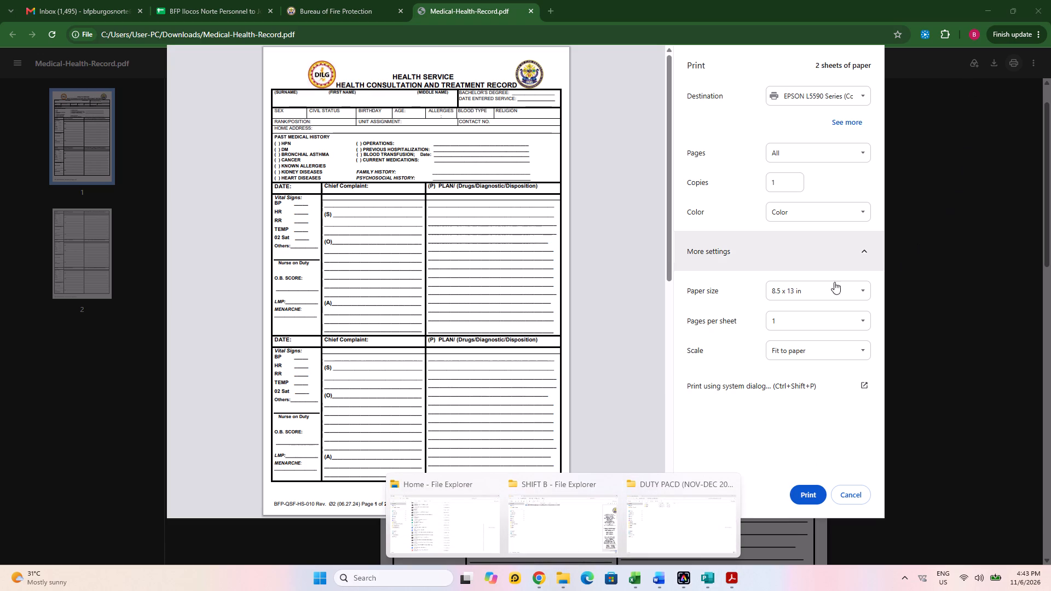
click(663, 526)
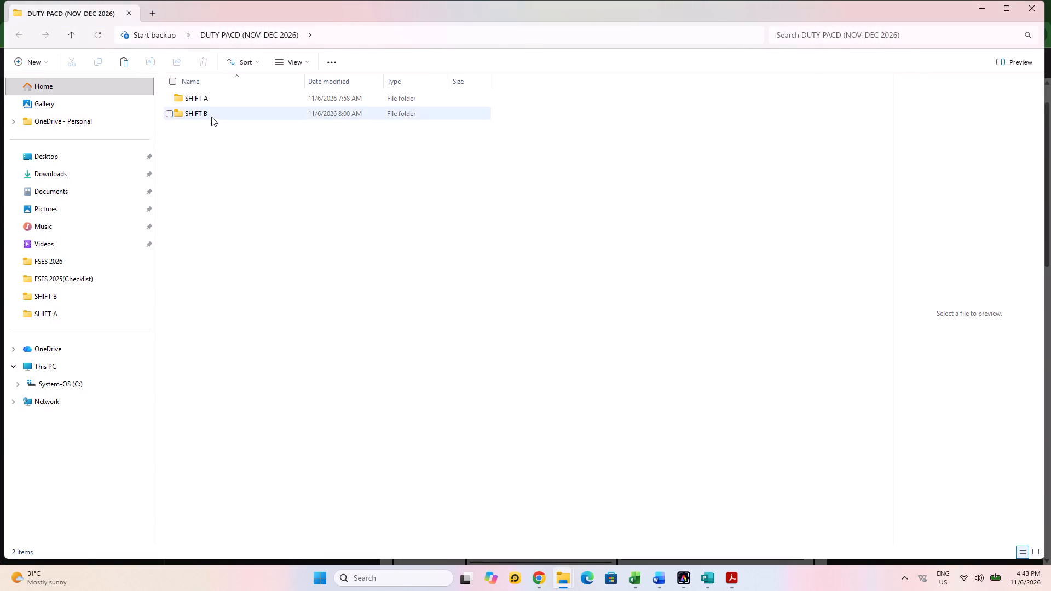
triple_click(211, 117)
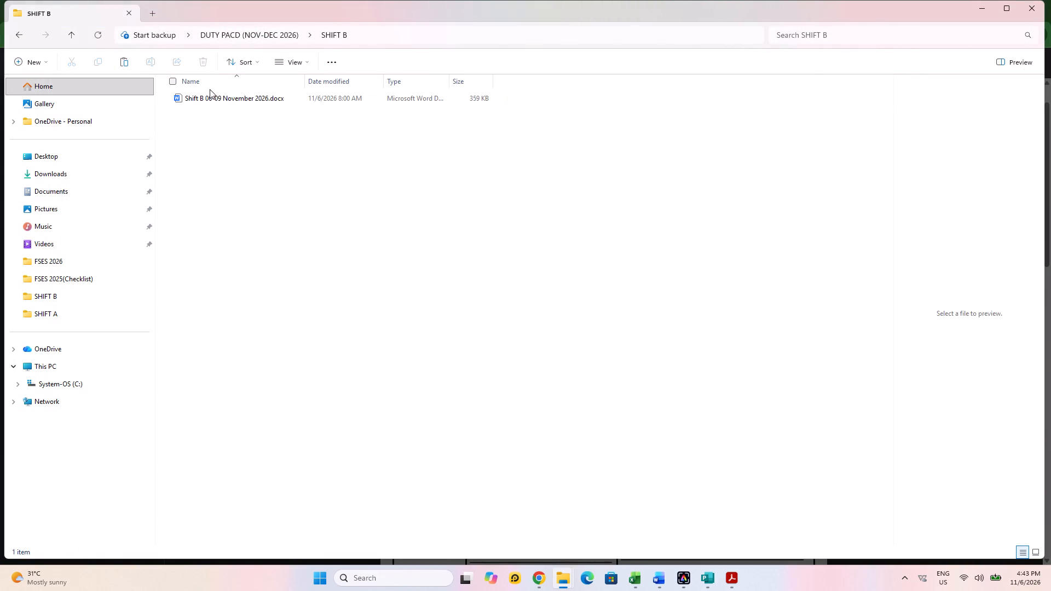
triple_click(209, 99)
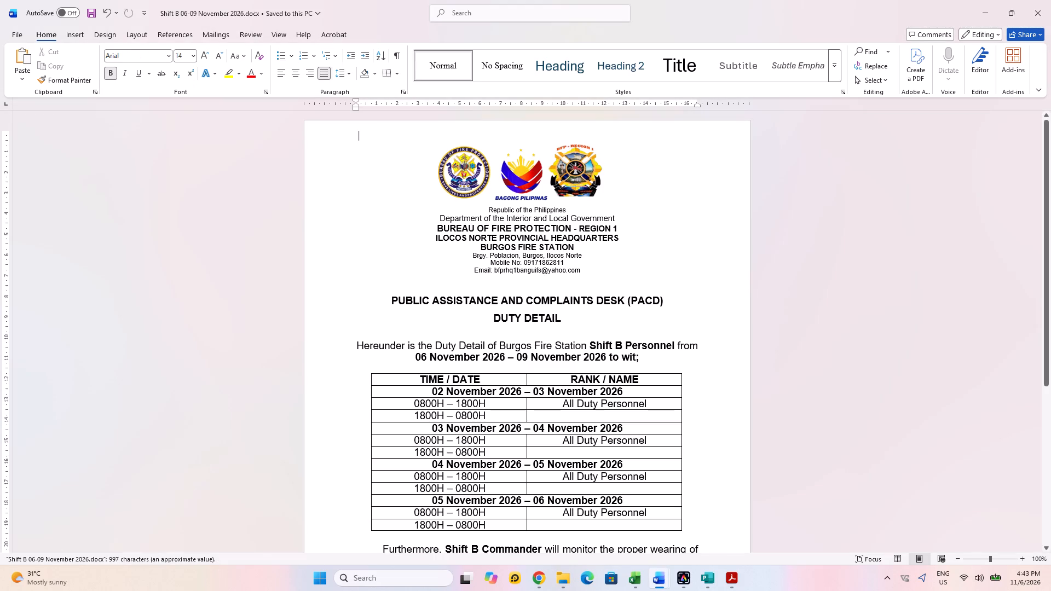
Change the start days of the first and second date rows in the duty table to 06 and 07 November 2026.
drag(1050, 193, 1049, 206)
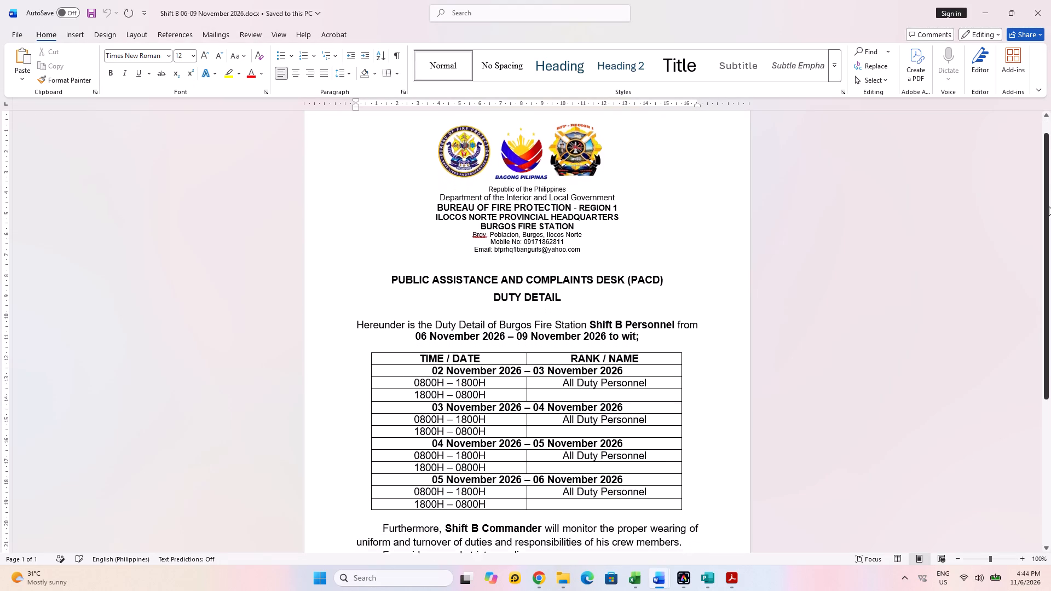
drag(1049, 206, 1047, 236)
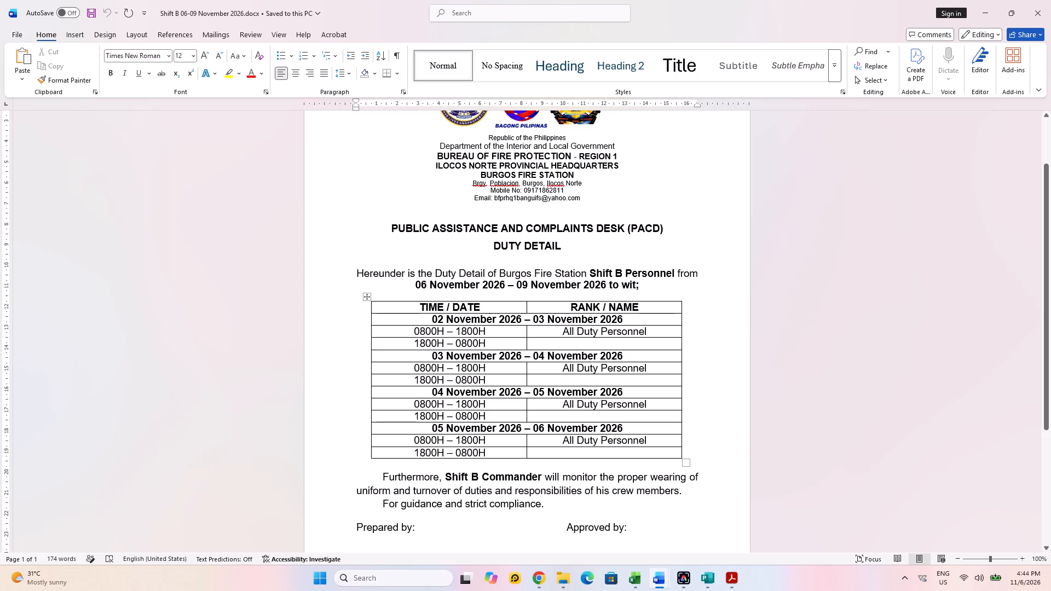
click(444, 321)
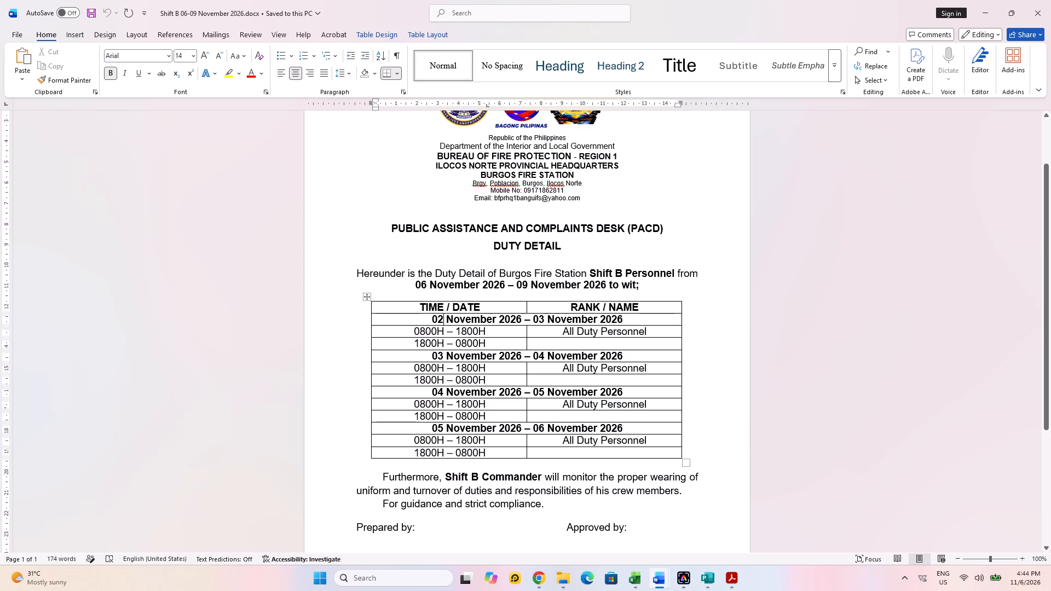
key(BackSpace)
key(BackSpace)
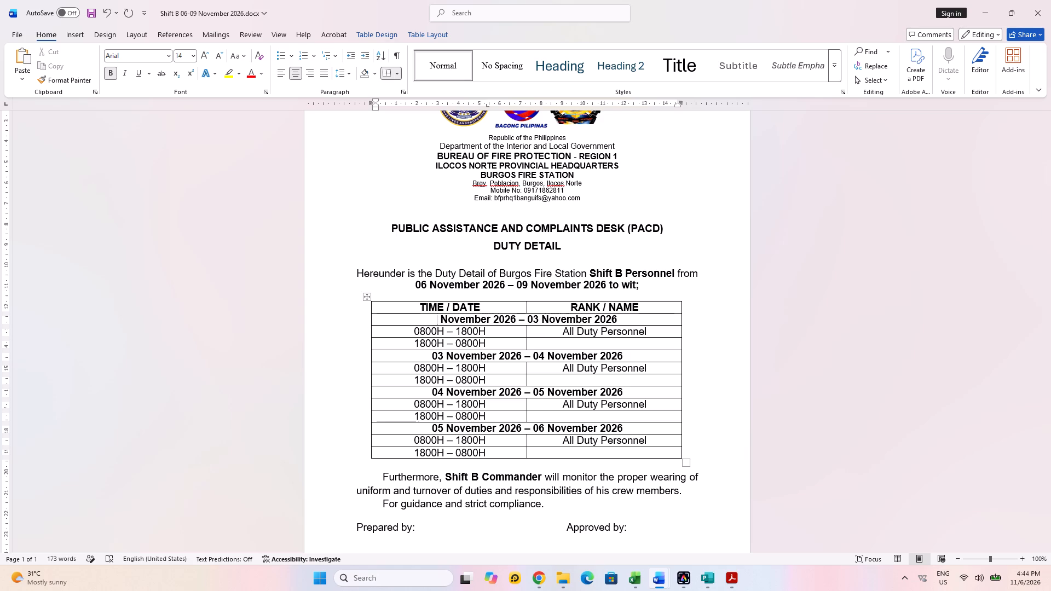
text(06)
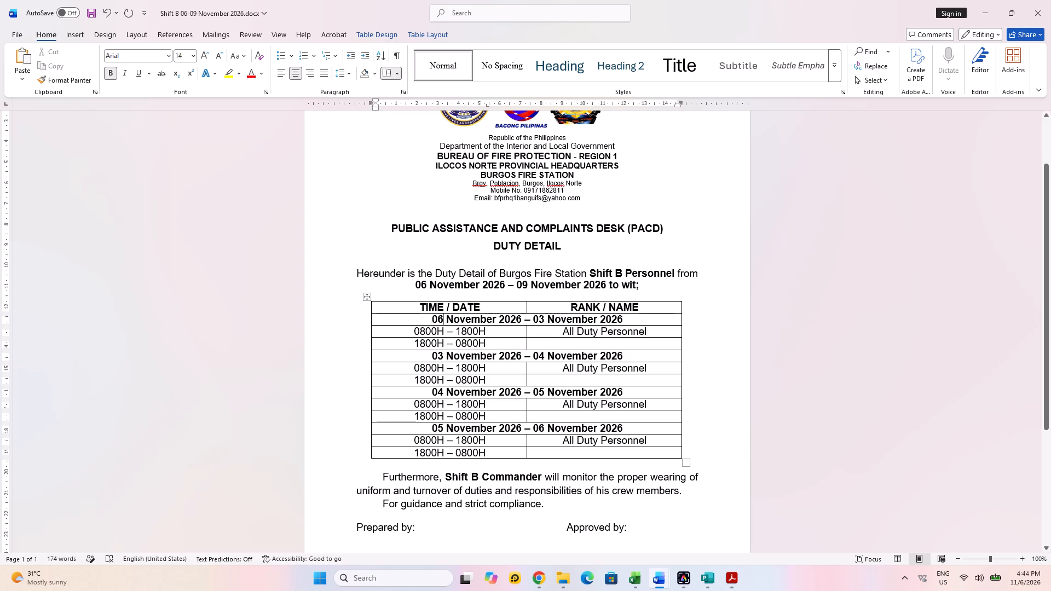
click(443, 356)
key(BackSpace)
key(BackSpace)
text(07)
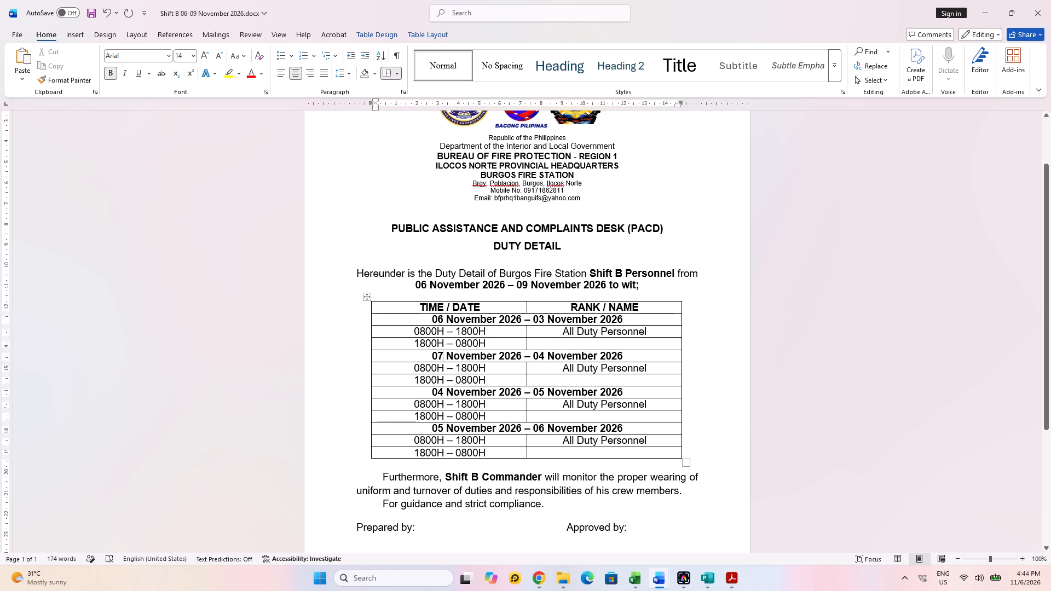
Change the start days of the third and fourth date rows in the duty table to 08 and 09 November 2026.
click(442, 391)
key(BackSpace)
key(BackSpace)
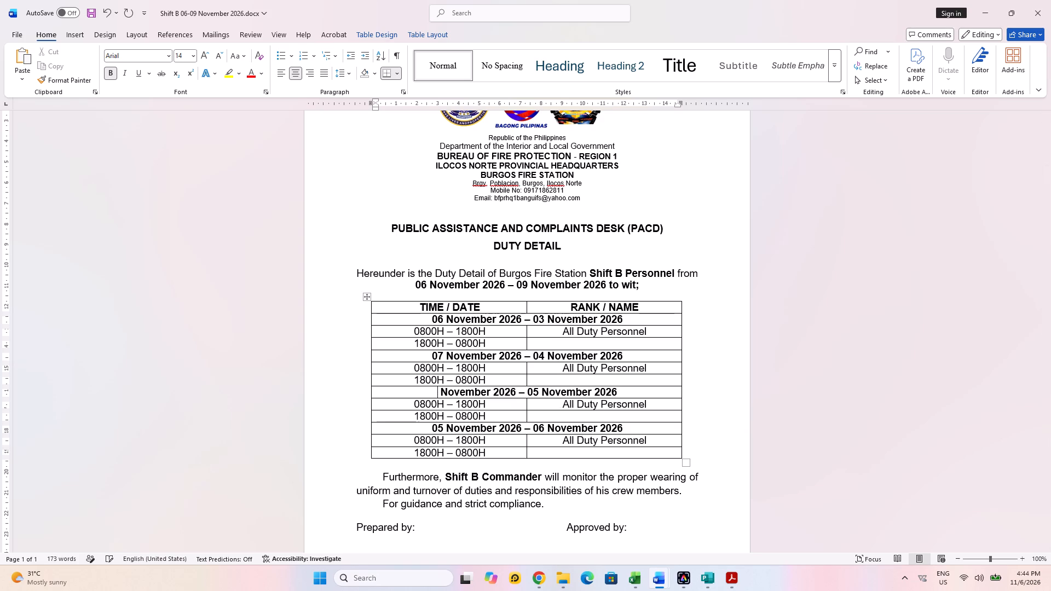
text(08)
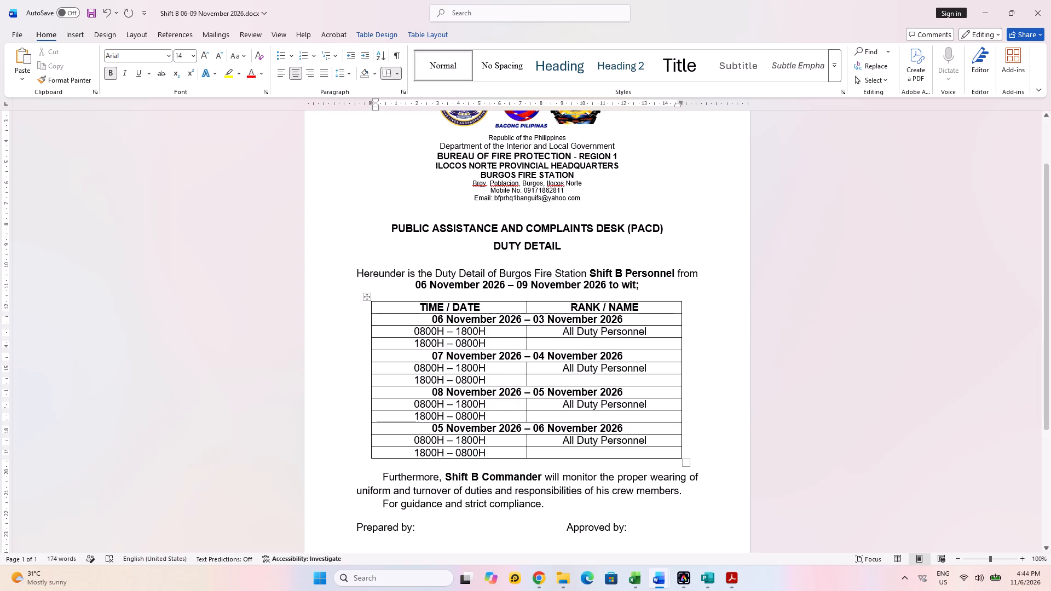
click(441, 430)
key(BackSpace)
key(BackSpace)
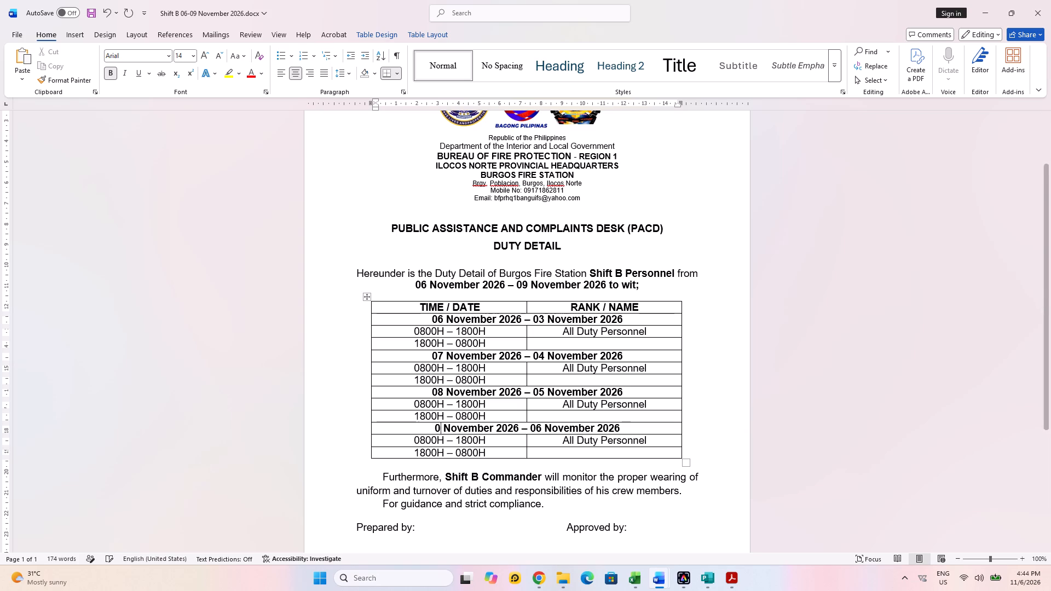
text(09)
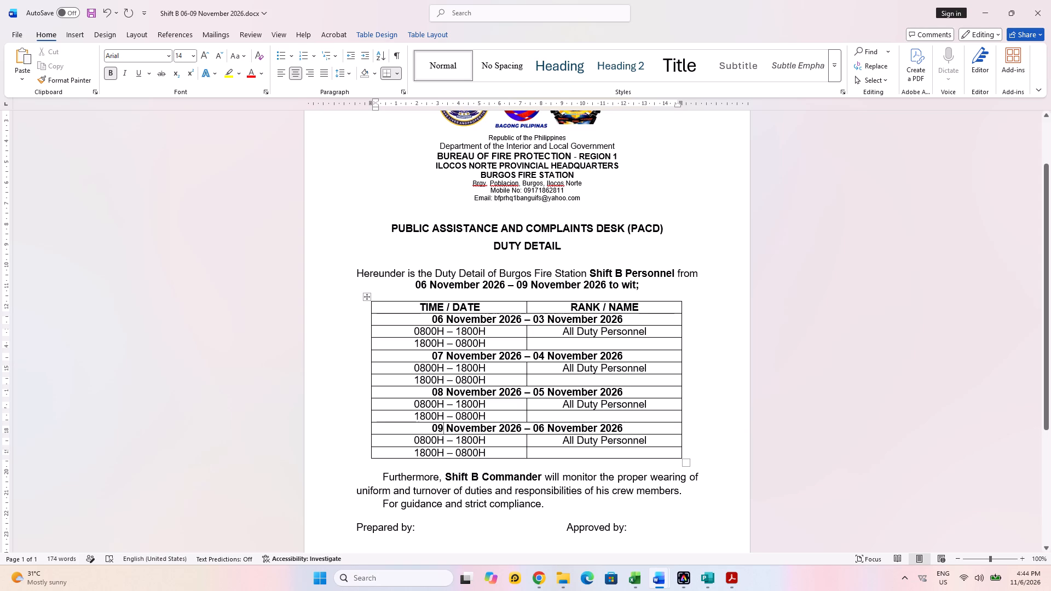
Enter the rank FO1 and the duty officer's name in the 1800H – 0800H slot under the 06 November date row.
click(565, 347)
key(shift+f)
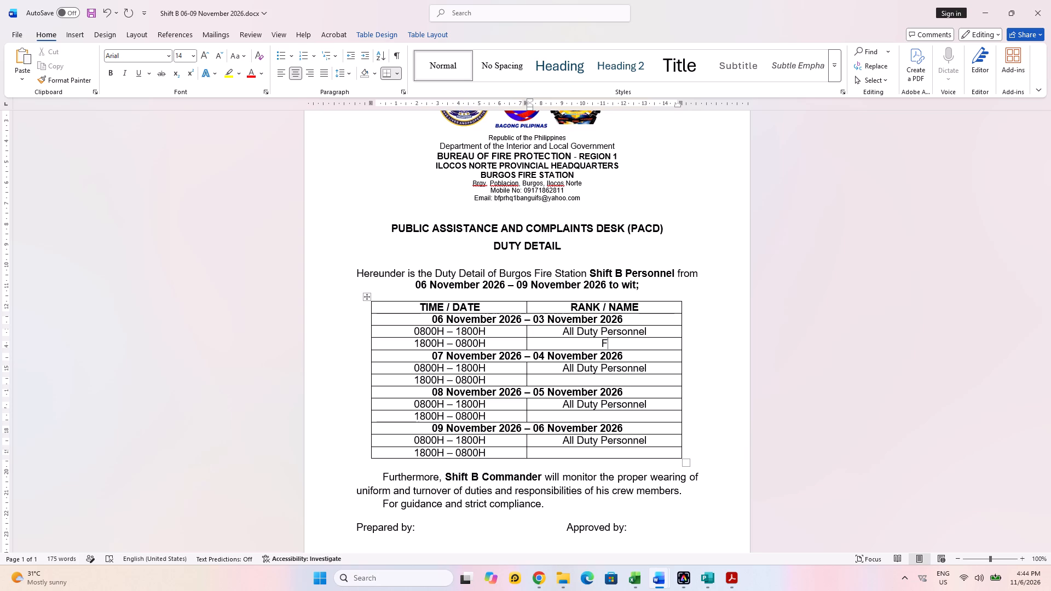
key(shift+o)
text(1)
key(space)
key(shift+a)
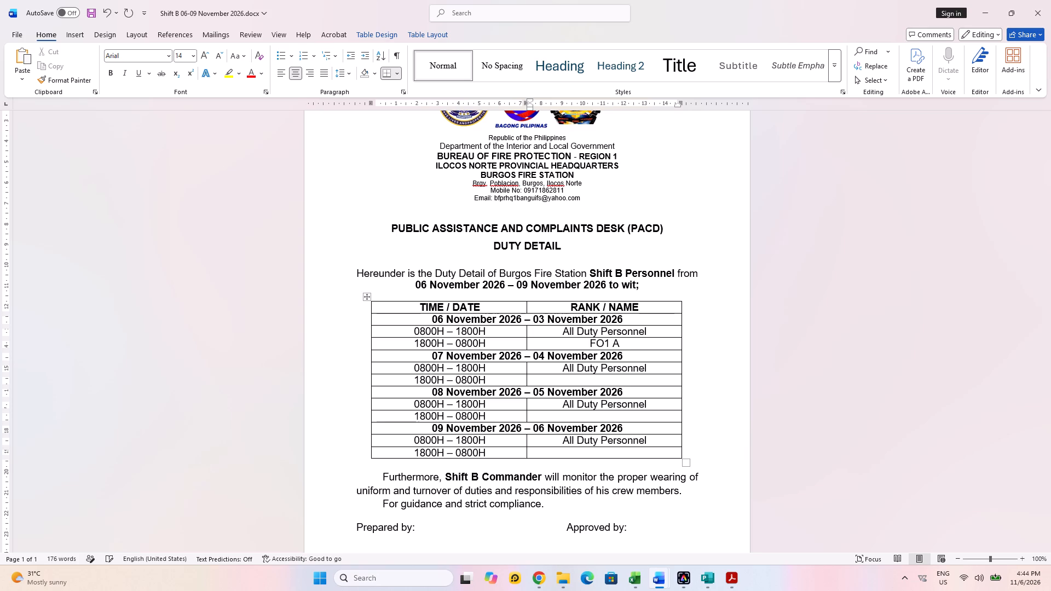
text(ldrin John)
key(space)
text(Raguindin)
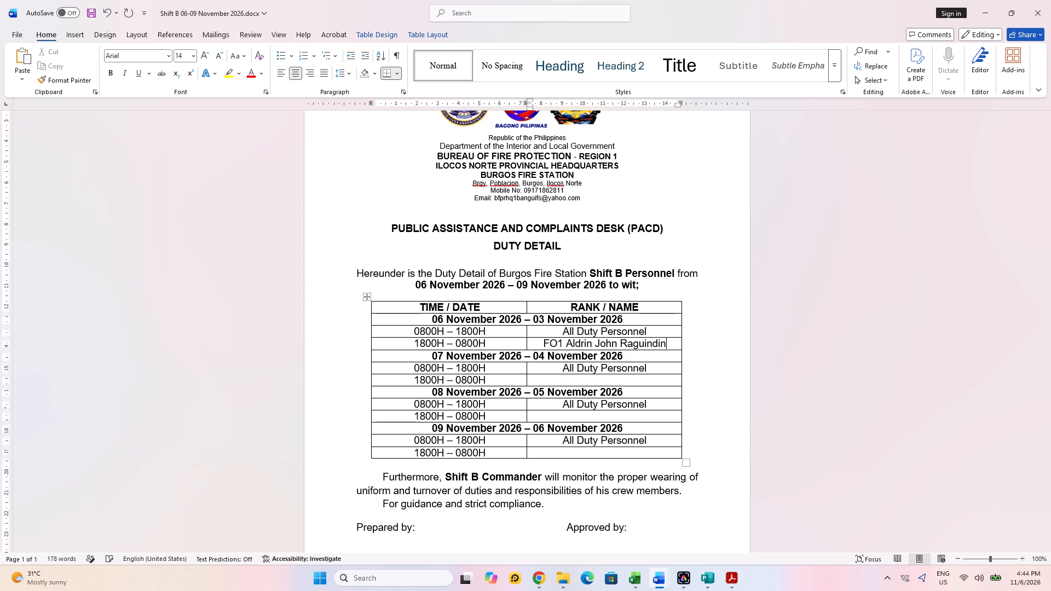
Enter the rank FO1 and the duty officer's name with middle initial P in the 1800H – 0800H slot under the 07 November date row.
click(558, 380)
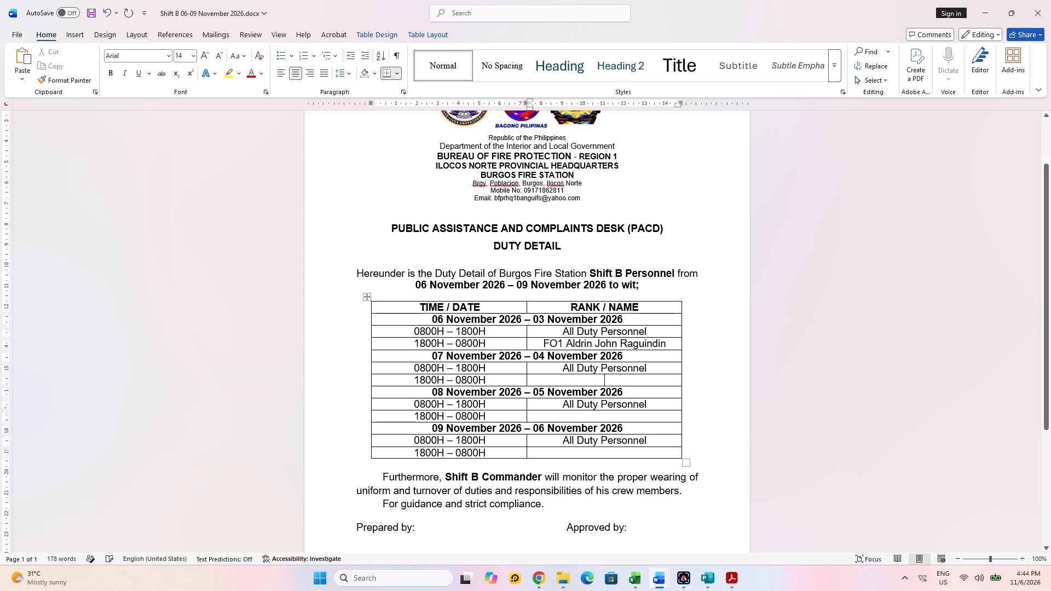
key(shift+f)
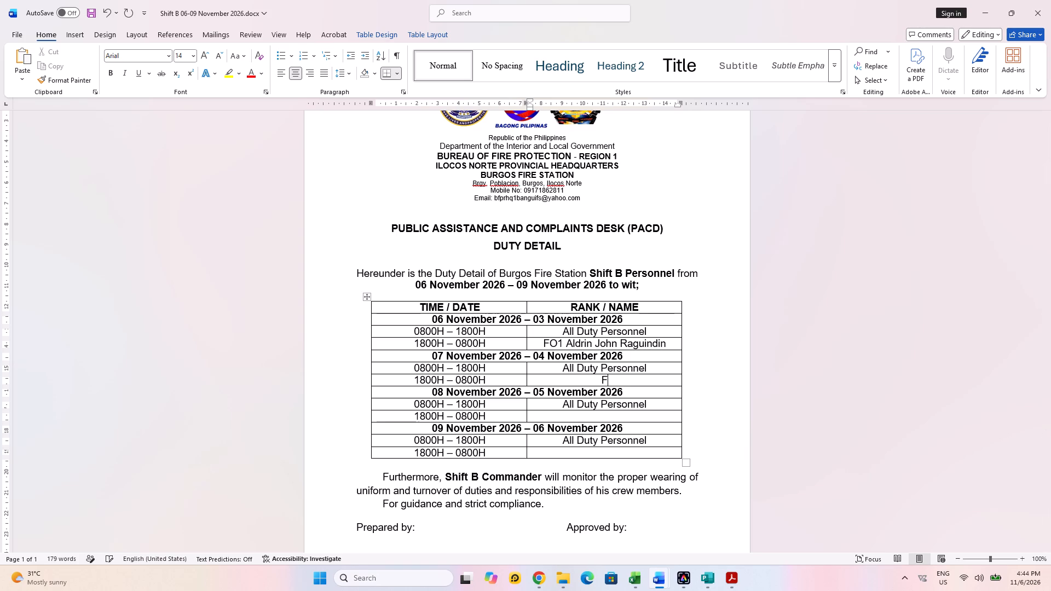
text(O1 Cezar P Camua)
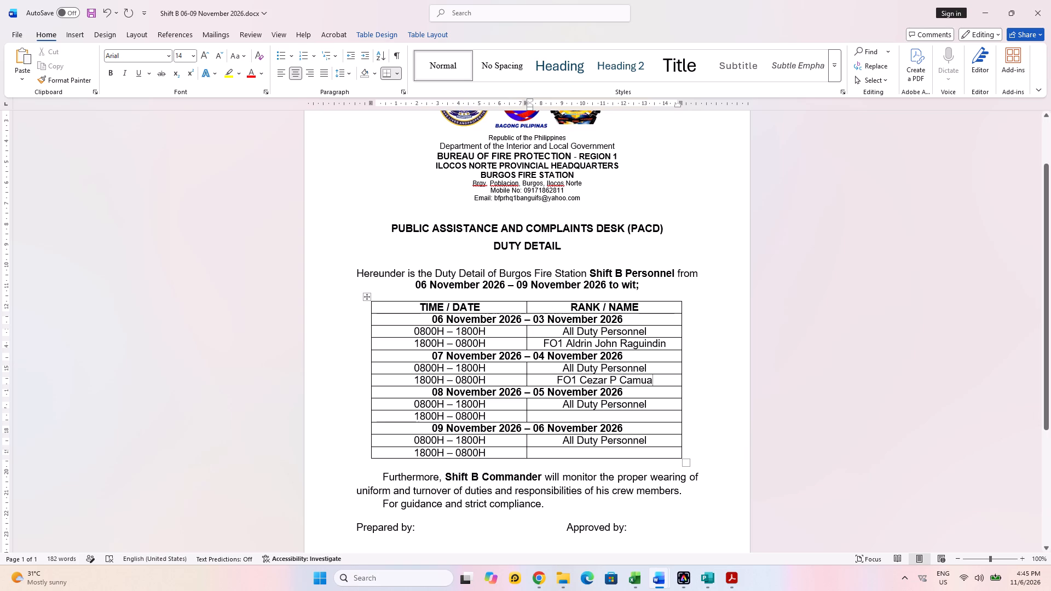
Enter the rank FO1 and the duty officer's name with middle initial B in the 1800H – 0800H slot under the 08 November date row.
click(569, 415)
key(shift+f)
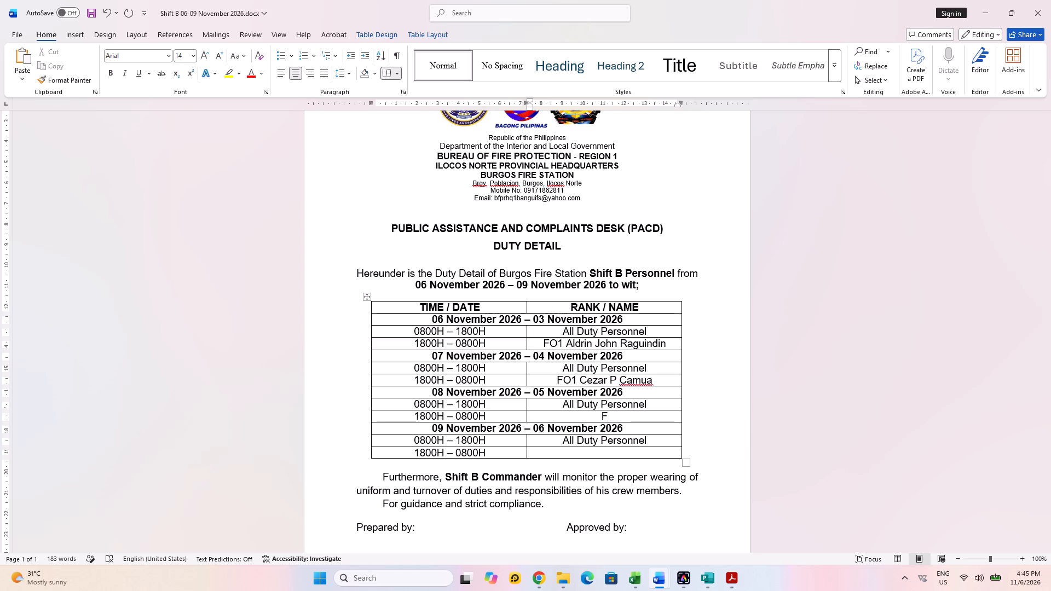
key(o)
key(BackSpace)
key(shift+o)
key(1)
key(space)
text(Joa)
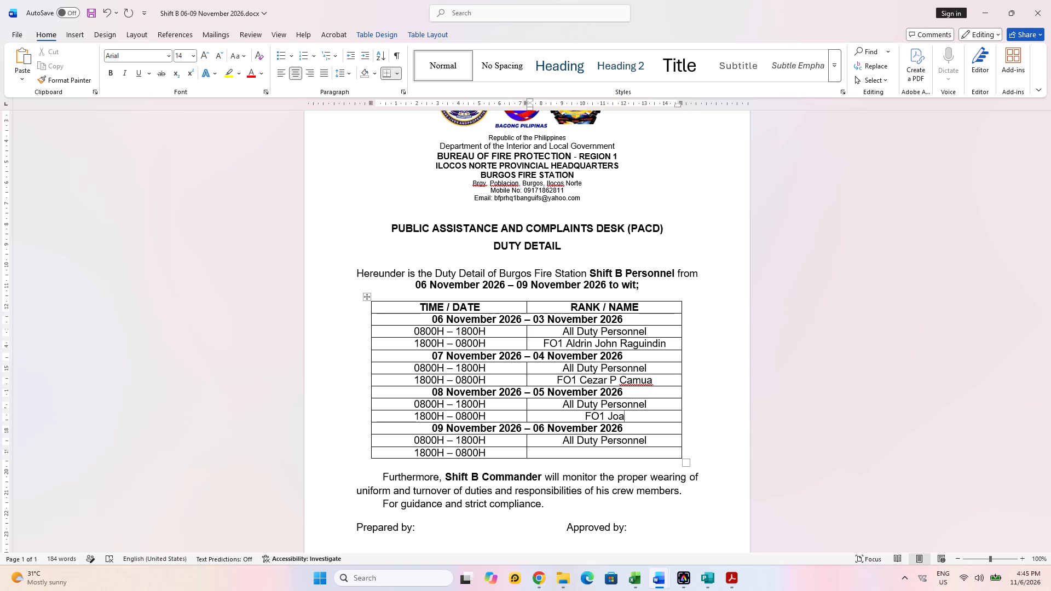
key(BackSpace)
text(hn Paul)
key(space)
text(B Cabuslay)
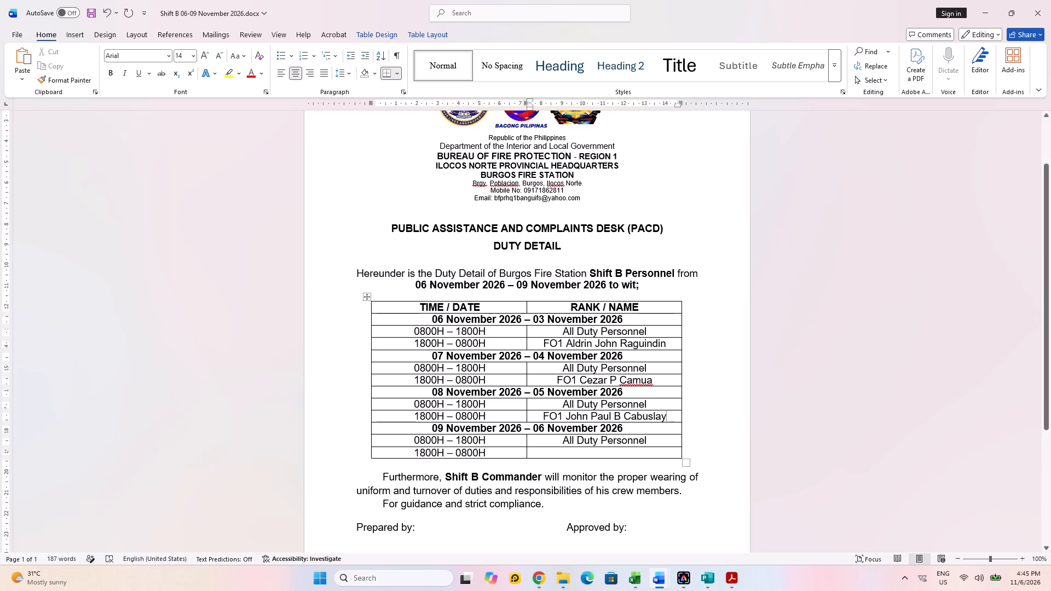
Insert an extra space before the officer's surname in the 1800H – 0800H slot under the 06 November date row.
click(618, 347)
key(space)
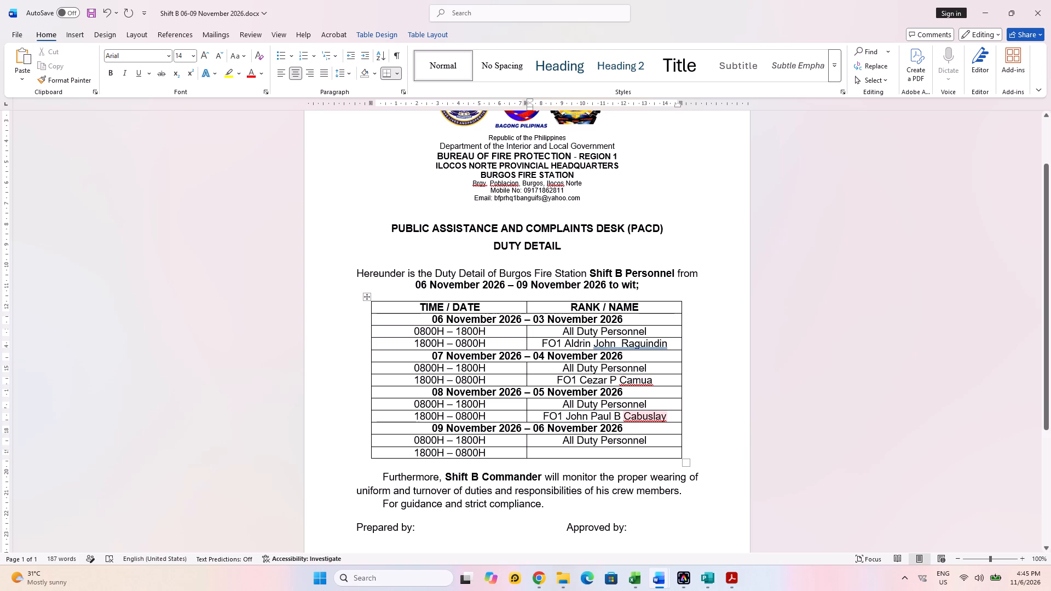
Enter the rank FO2 and the duty officer's name in the 1800H – 0800H slot under the 09 November date row.
click(571, 450)
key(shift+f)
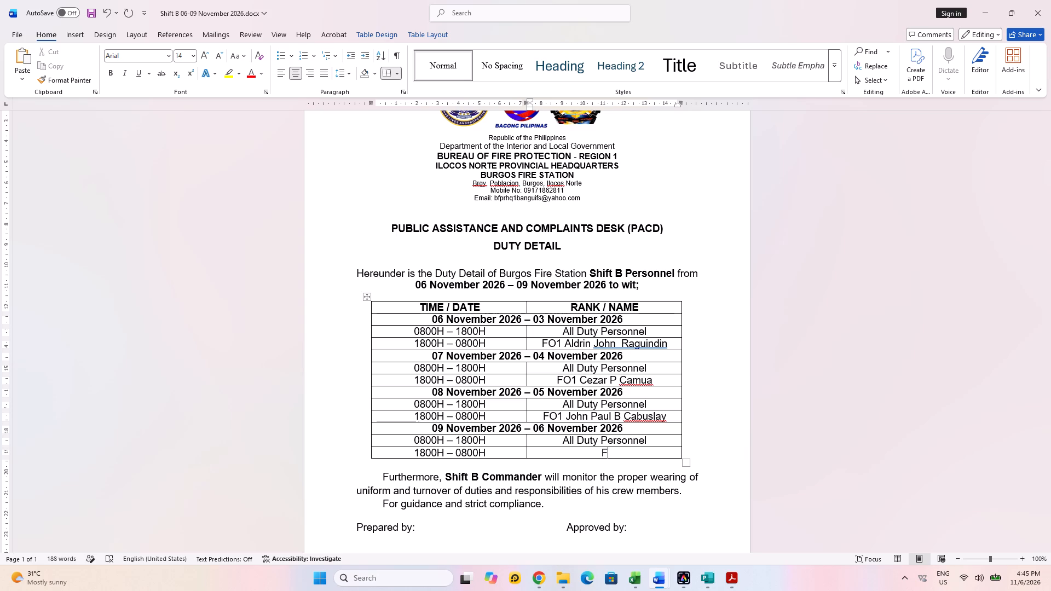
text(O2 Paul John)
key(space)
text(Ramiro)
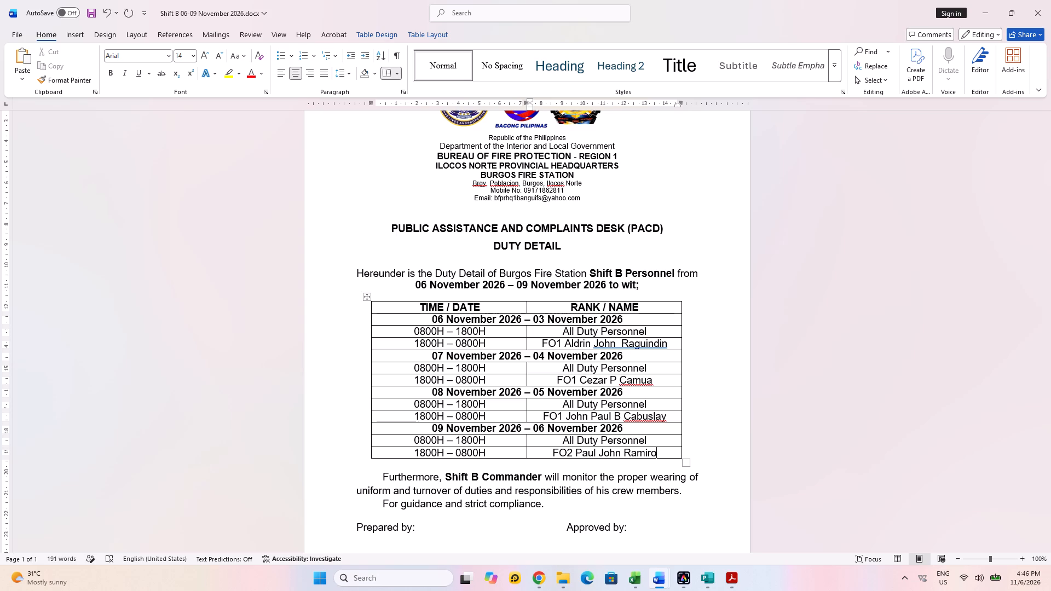
click(852, 381)
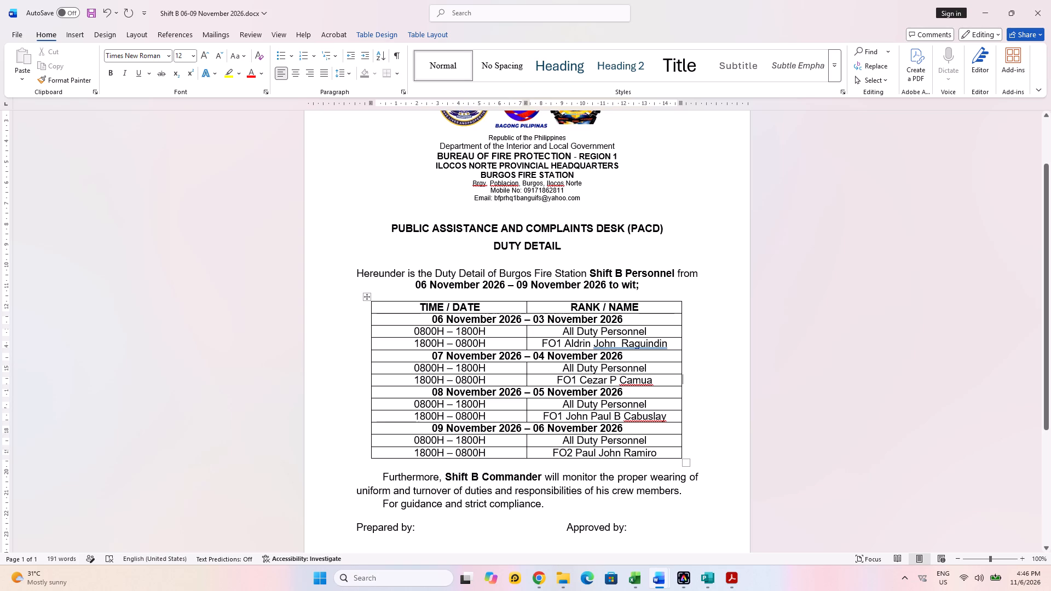
Replace the 1800H – 0800H officer under 08 November with a copy of the FO2 entry from the 09 November slot.
drag(550, 453, 632, 453)
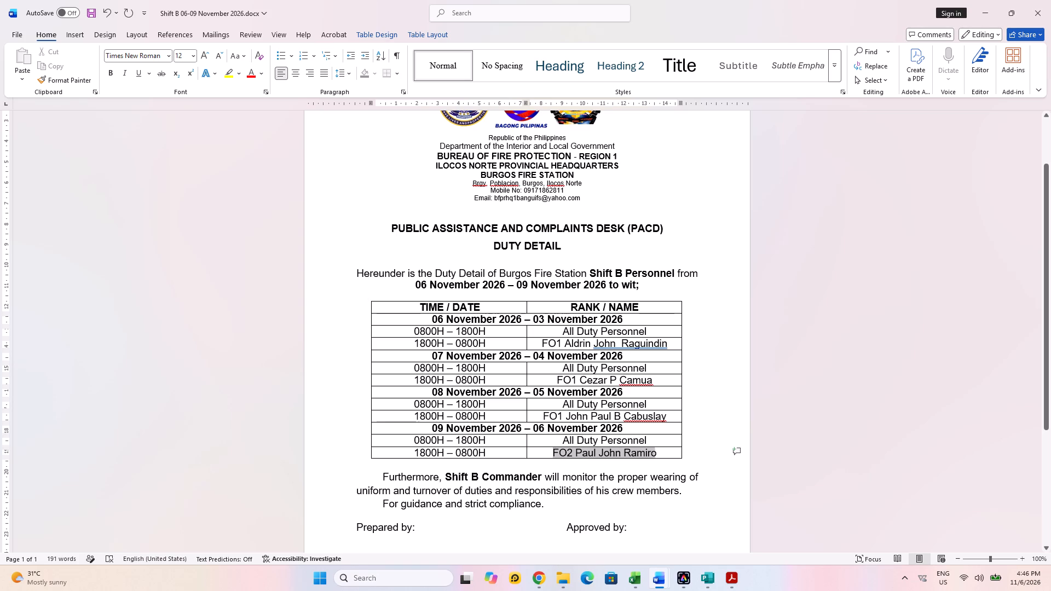
drag(632, 453, 640, 453)
key(ctrl+c)
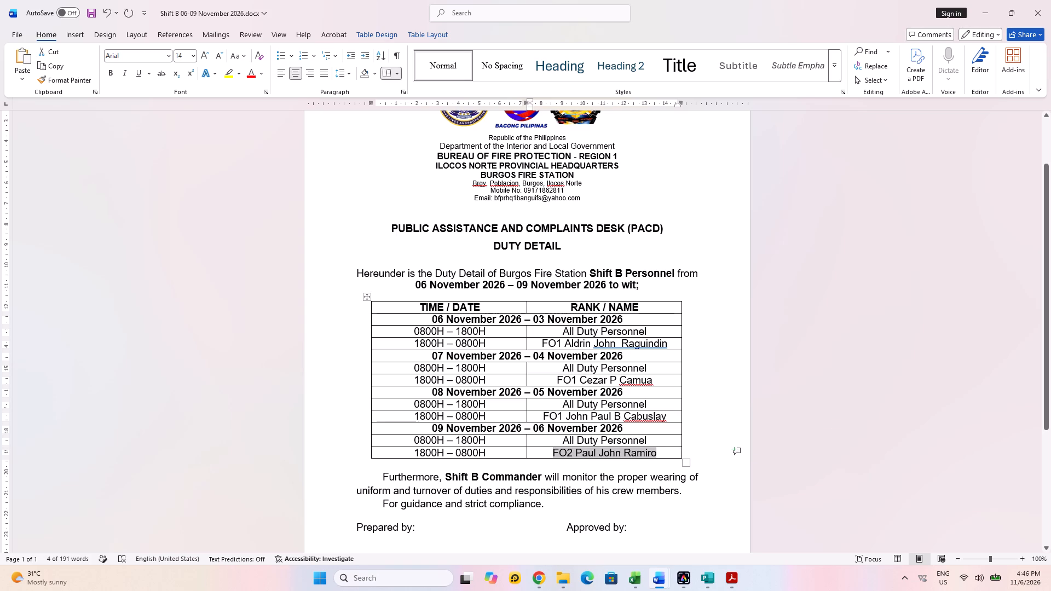
drag(544, 414, 656, 418)
key(ctrl+v)
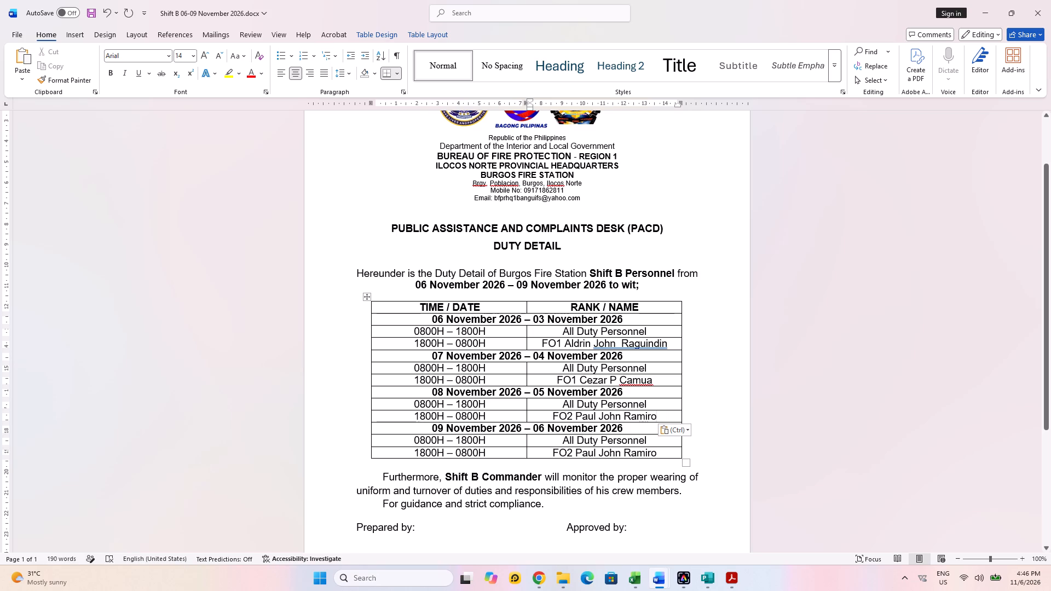
Replace the 1800H – 0800H entry under 09 November with the FO1 officer, middle initial B, who was originally entered for 08 November.
click(663, 452)
key(BackSpace)
key(BackSpace)
key(BackSpace)
key(BackSpace)
key(BackSpace)
key(BackSpace)
key(BackSpace)
key(BackSpace)
key(BackSpace)
key(BackSpace)
key(BackSpace)
key(BackSpace)
key(BackSpace)
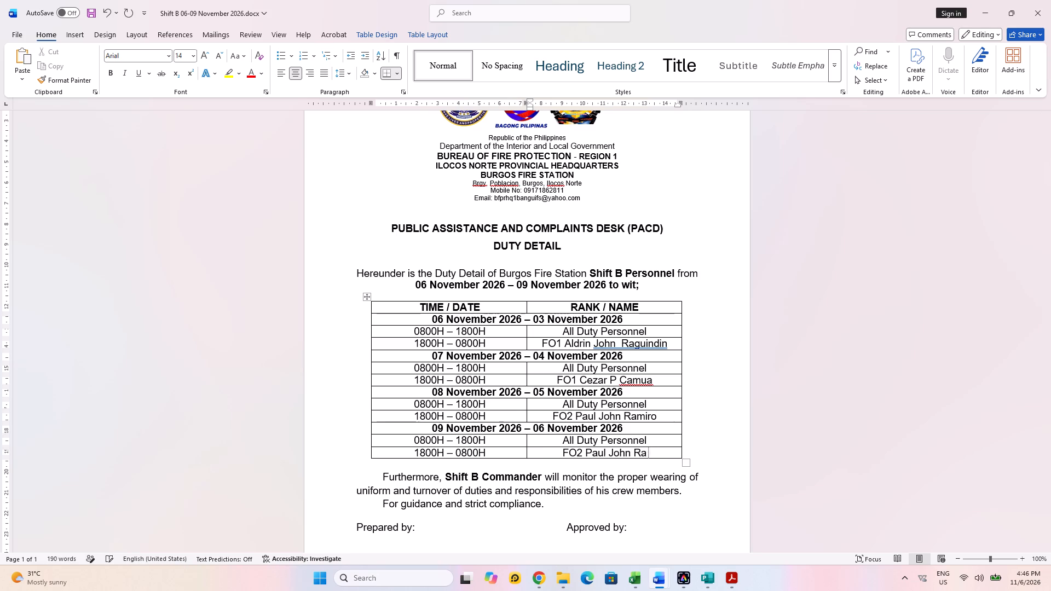
key(BackSpace)
key(BackSpace)
key(BackSpace)
key(BackSpace)
key(BackSpace)
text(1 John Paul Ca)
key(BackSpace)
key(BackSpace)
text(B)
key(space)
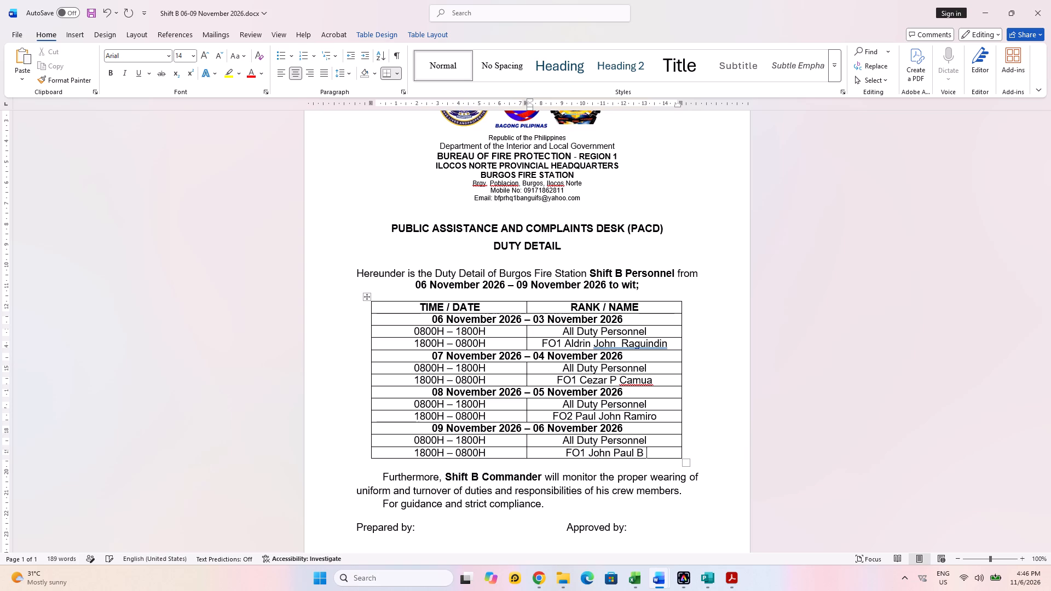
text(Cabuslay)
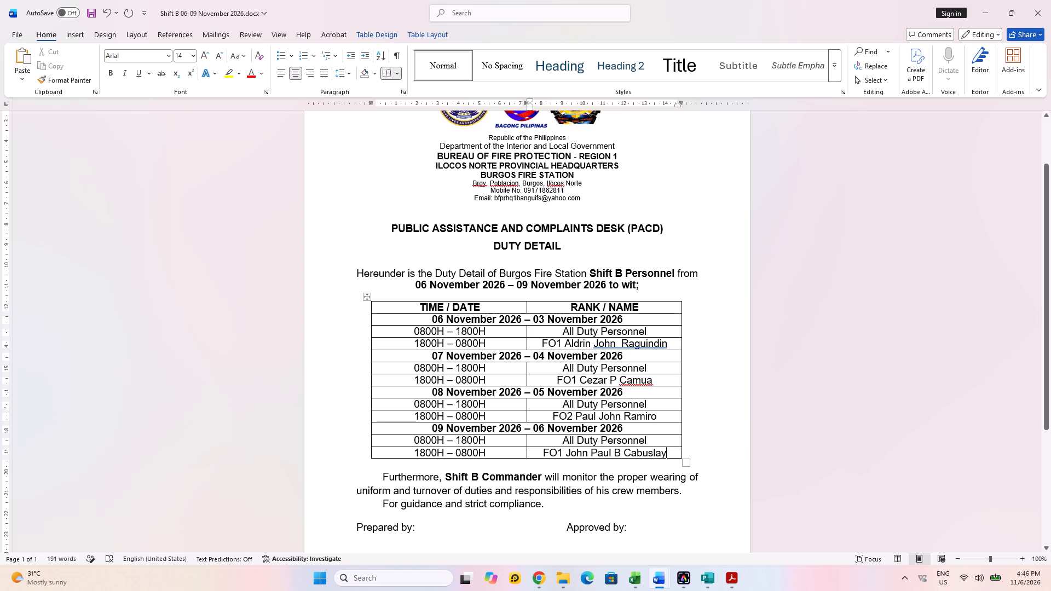
click(852, 420)
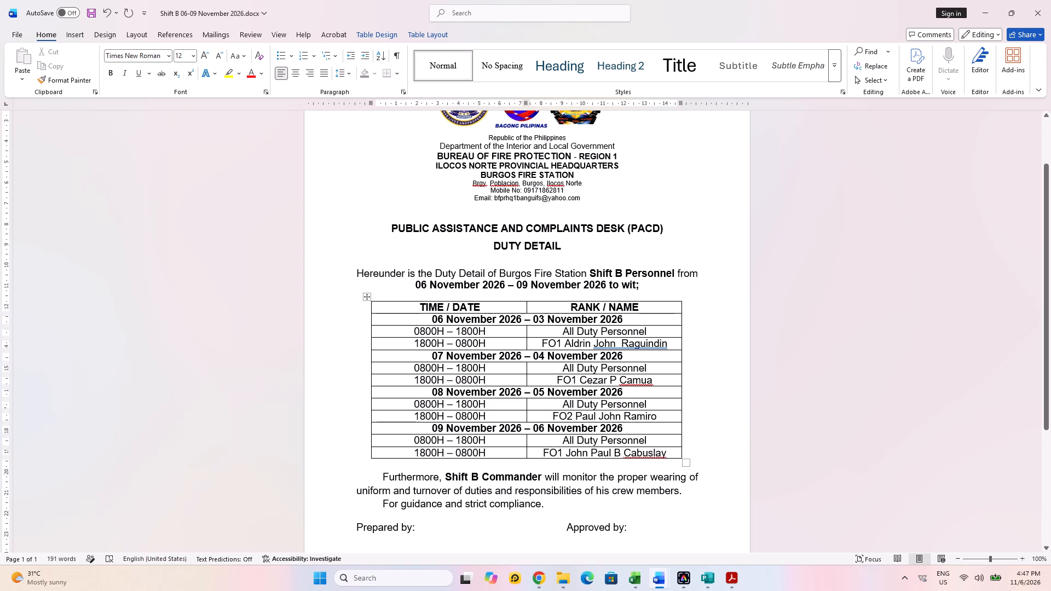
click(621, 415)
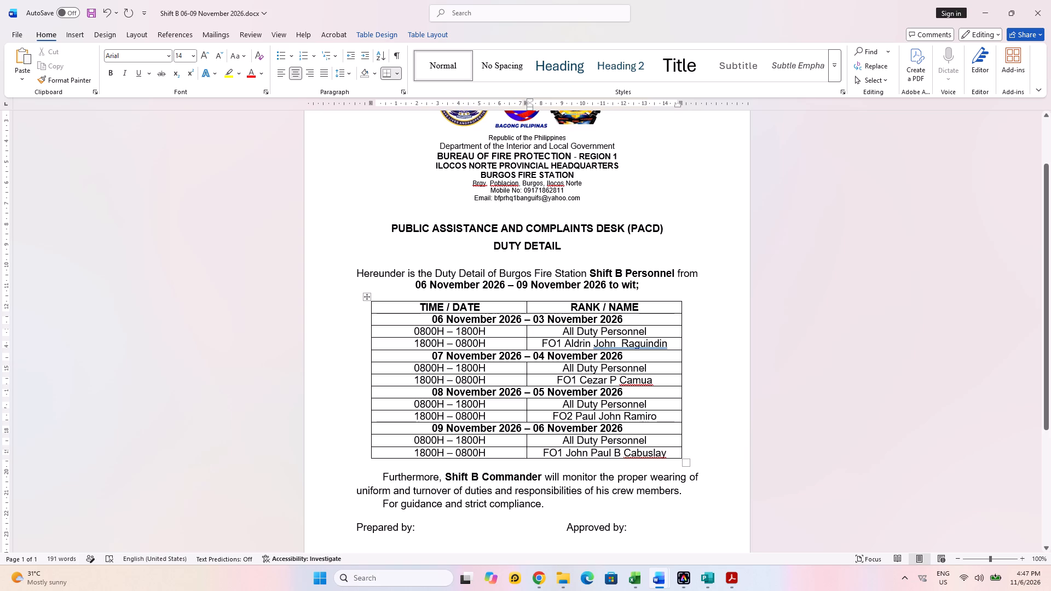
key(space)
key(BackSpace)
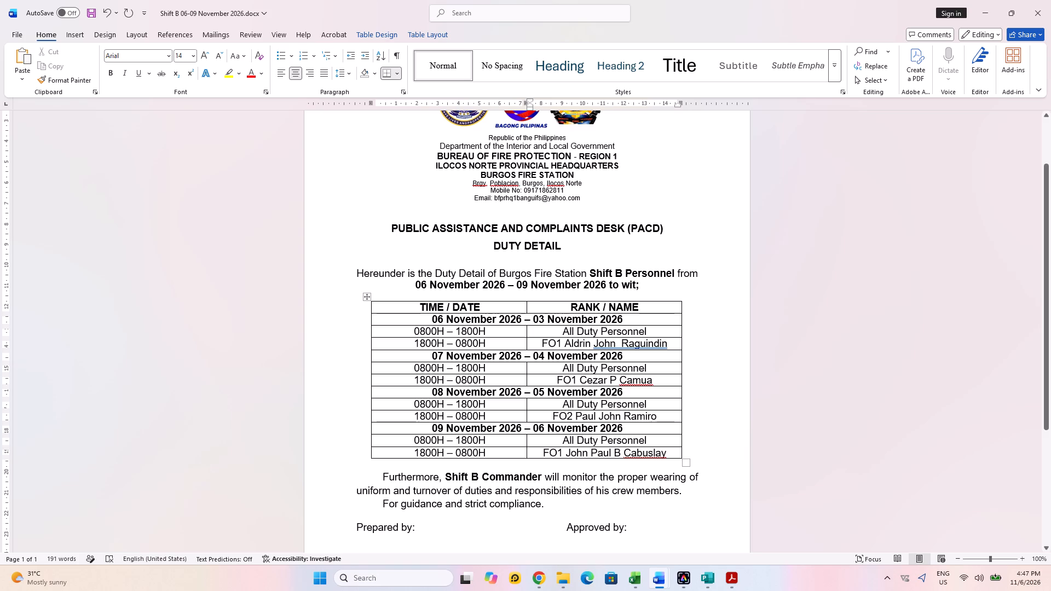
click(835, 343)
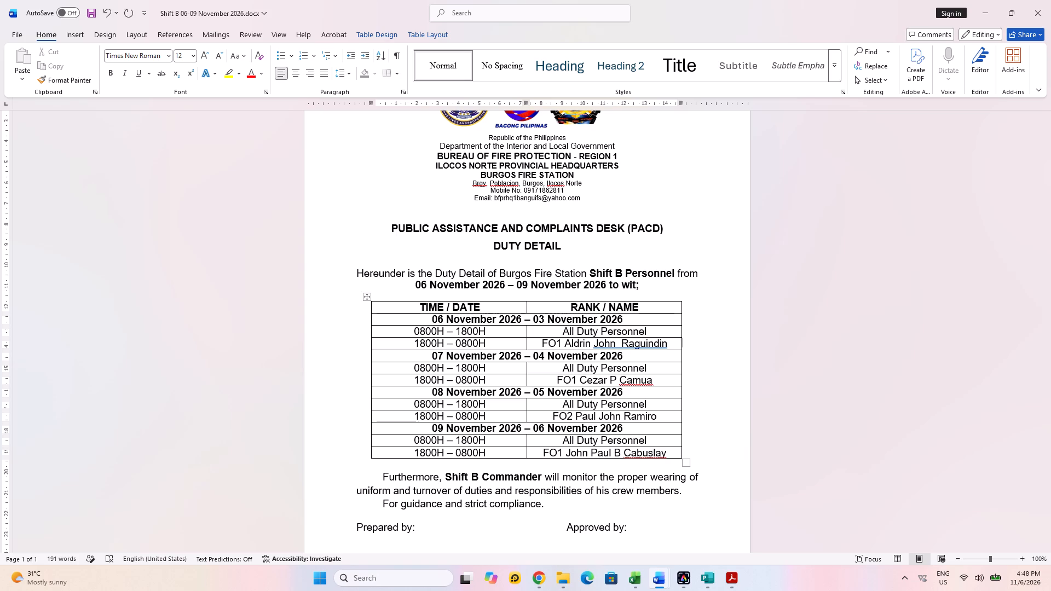
Add middle initial R to the officer's name in the 06 November night slot and P to the one in the 08 November night slot.
click(618, 343)
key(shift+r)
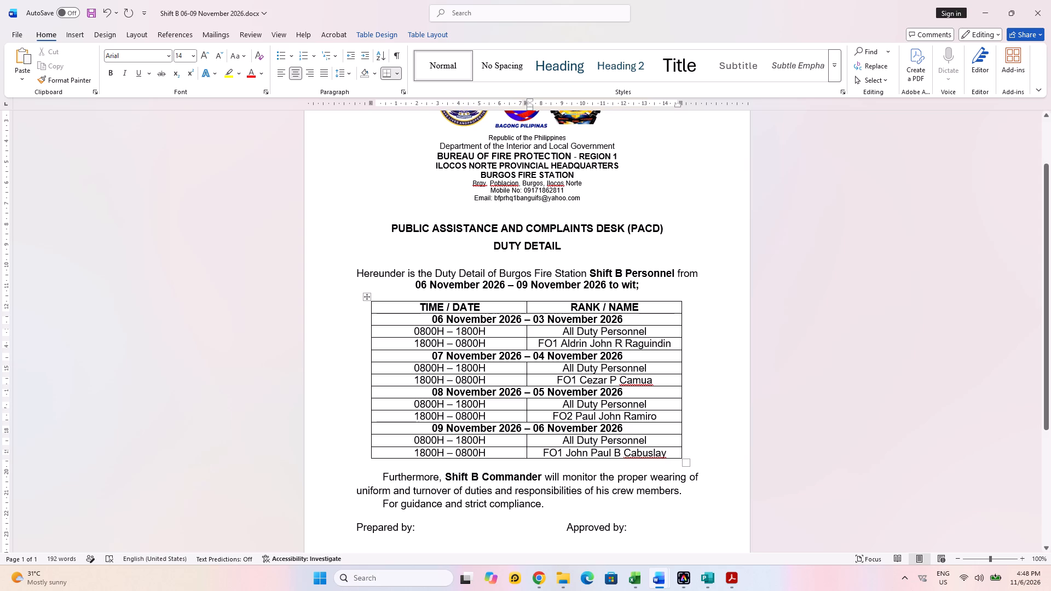
click(622, 417)
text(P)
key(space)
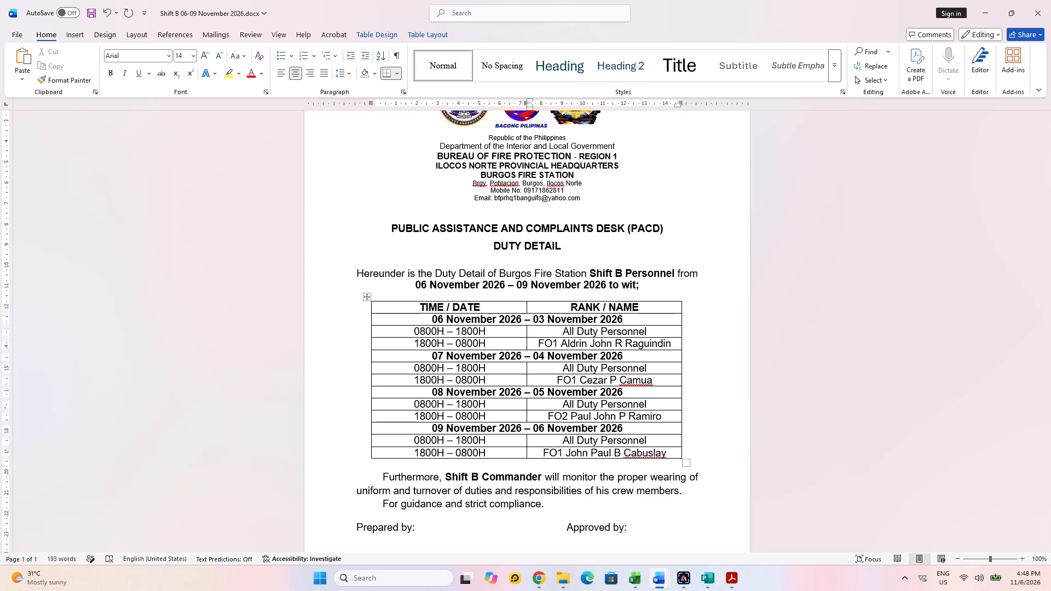
Check the duty detail in the print preview and return to the document at the date range line above the table.
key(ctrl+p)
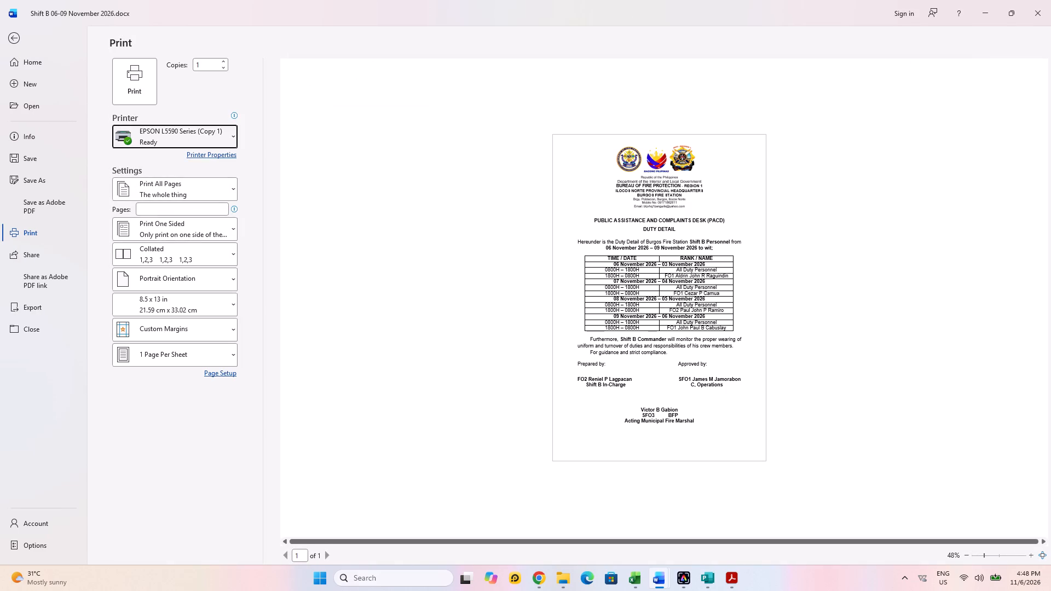
click(11, 36)
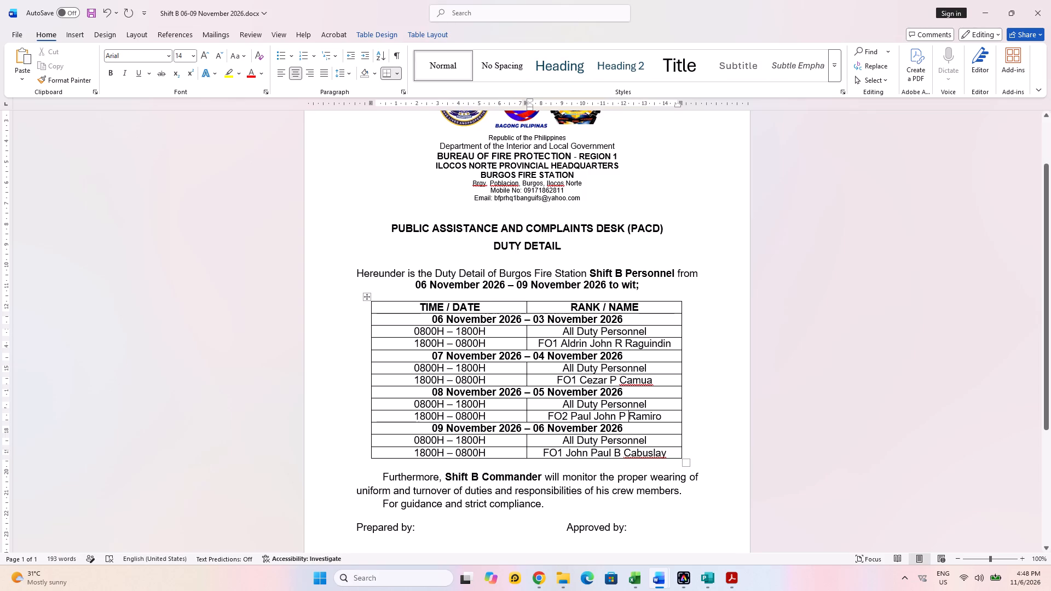
click(426, 289)
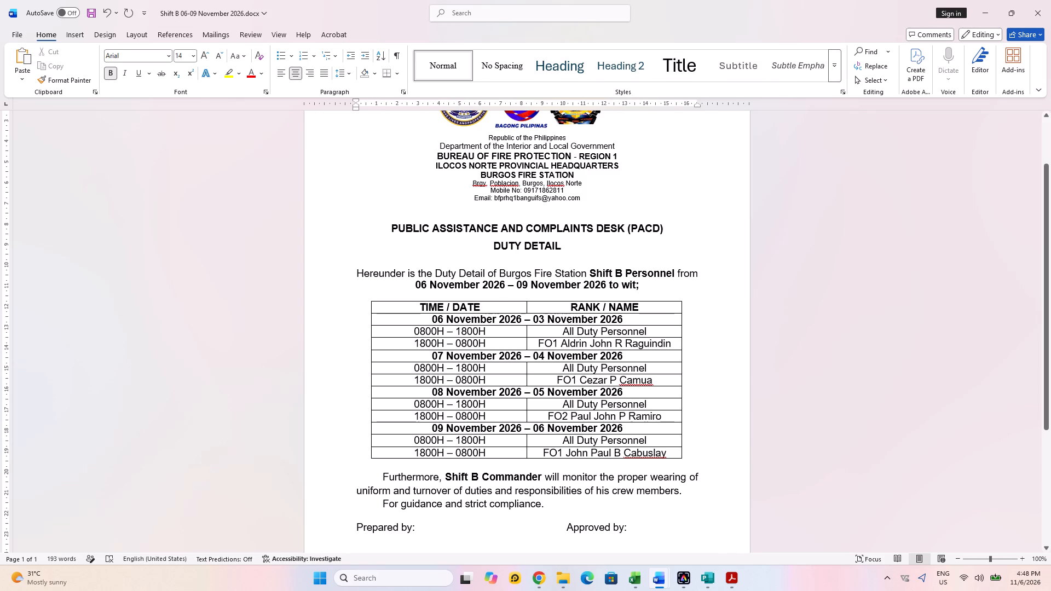
Print the Shift B duty detail on the EPSON L5590 Series and dismiss the printer status windows.
key(ctrl+p)
click(130, 87)
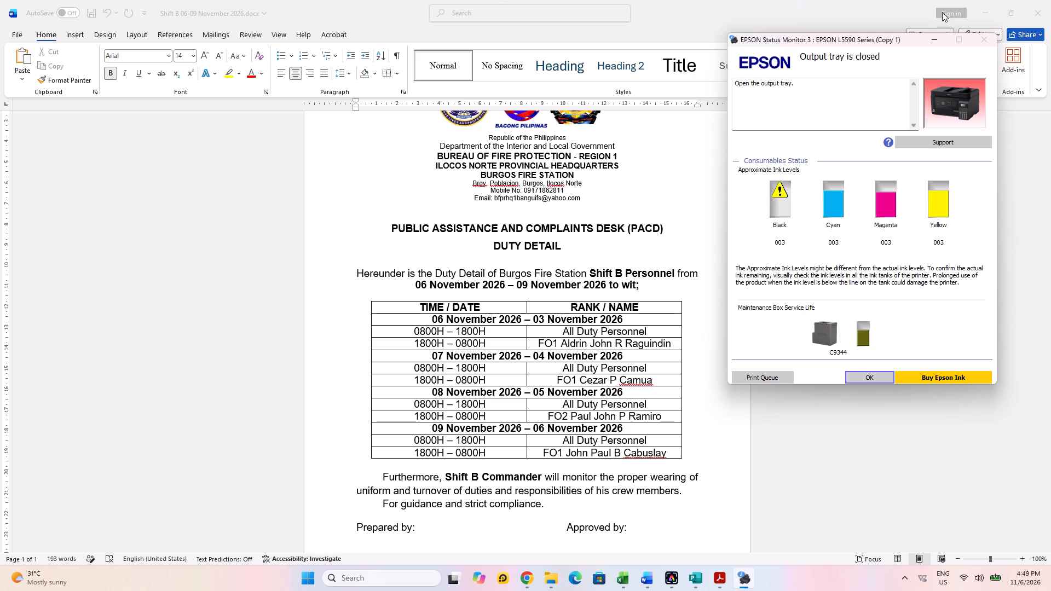
click(979, 37)
click(873, 374)
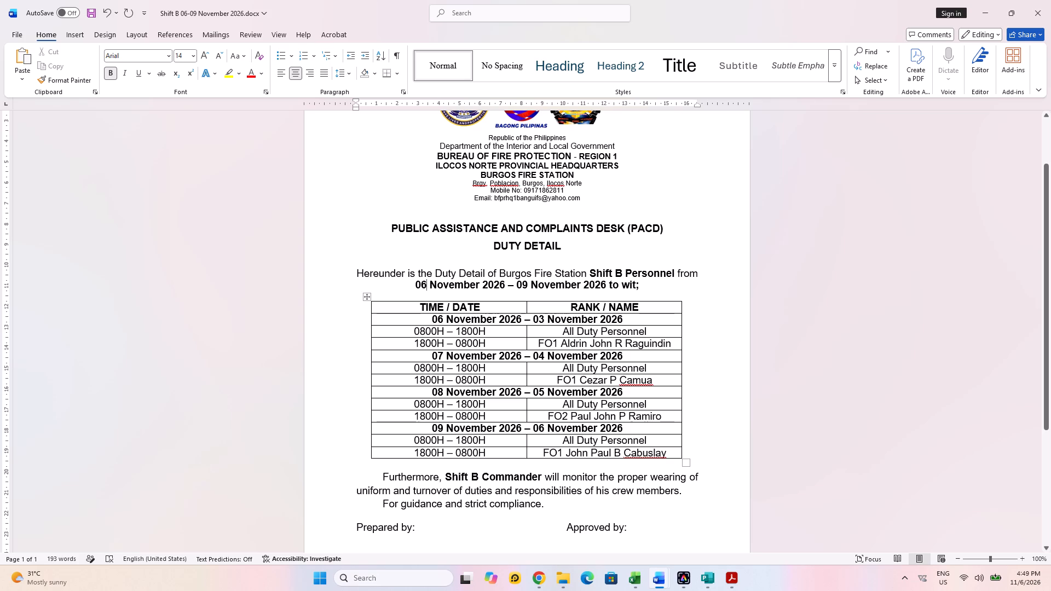
scroll(639, 346, up, 1)
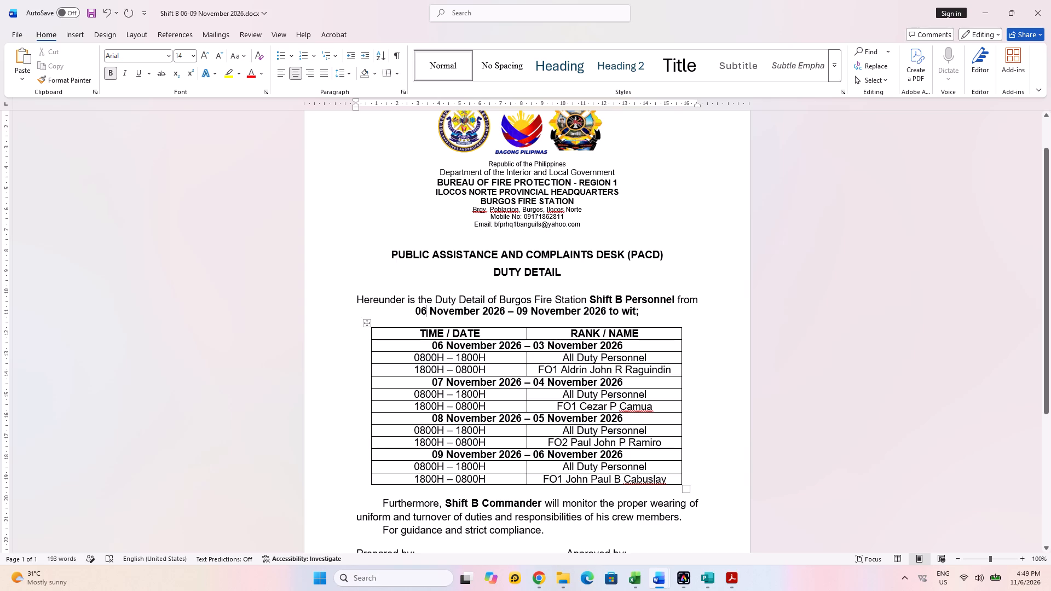
drag(940, 69, 954, 67)
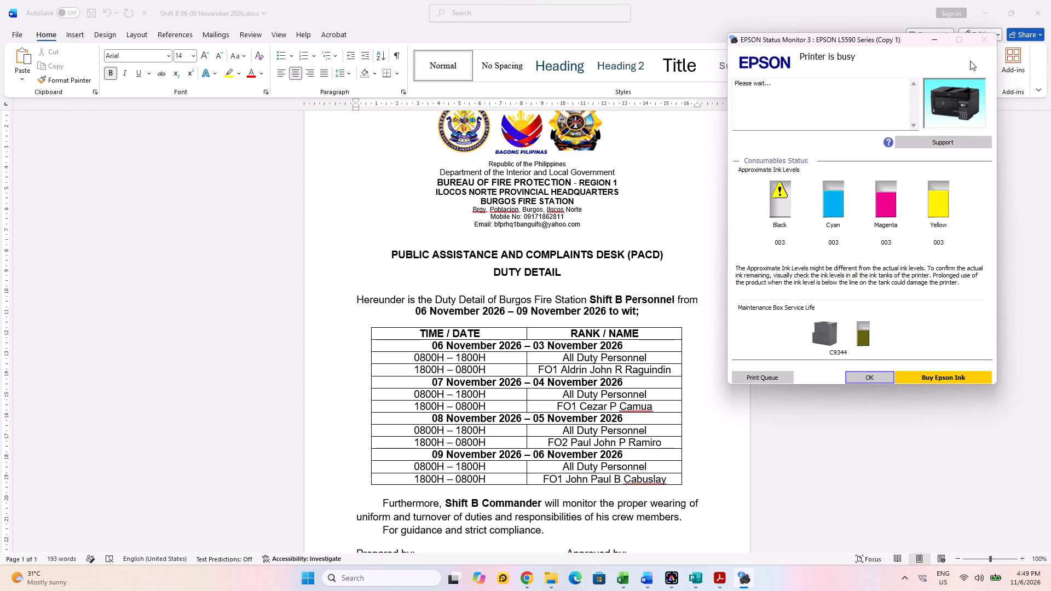
click(878, 376)
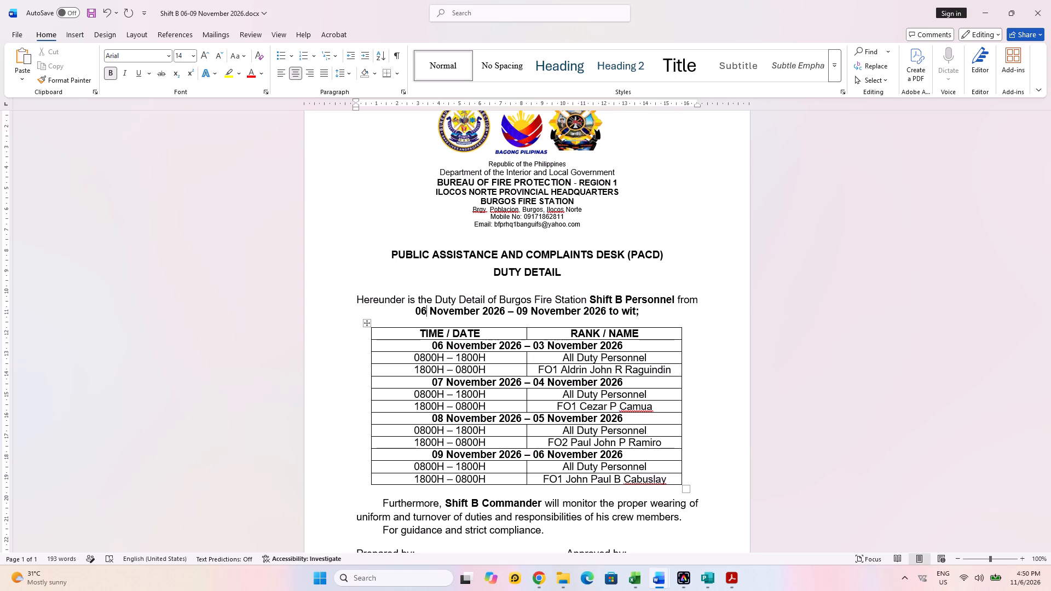
Print the one-page duty detail again as a single copy on the EPSON L5590 Series.
key(ctrl+p)
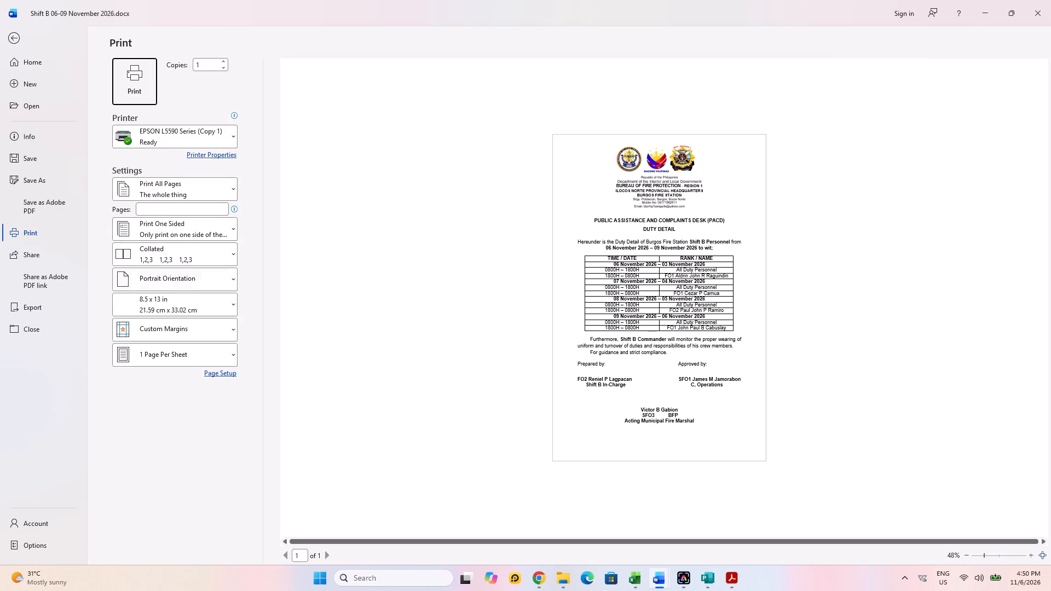
click(141, 95)
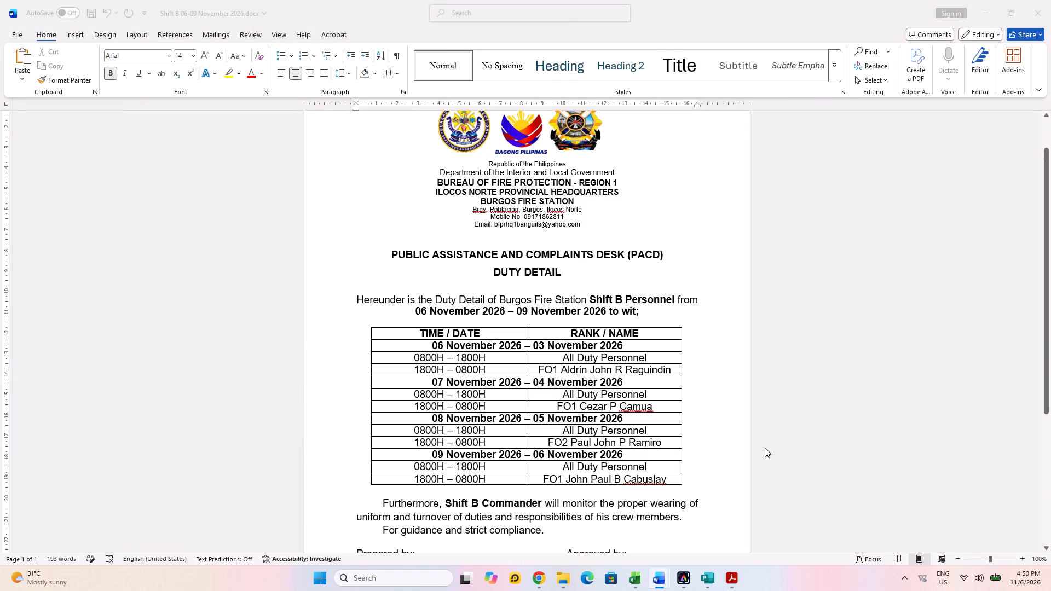
Save the Shift B 06-09 November 2026 document, keeping it open, and minimize its window.
key(ctrl+s)
key(ctrl+s)
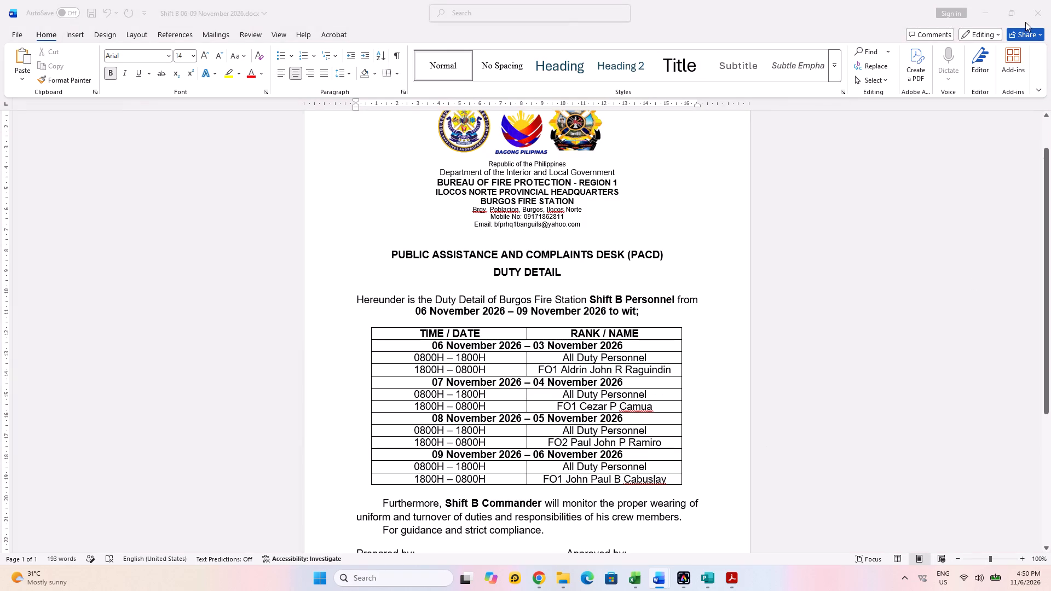
click(1035, 18)
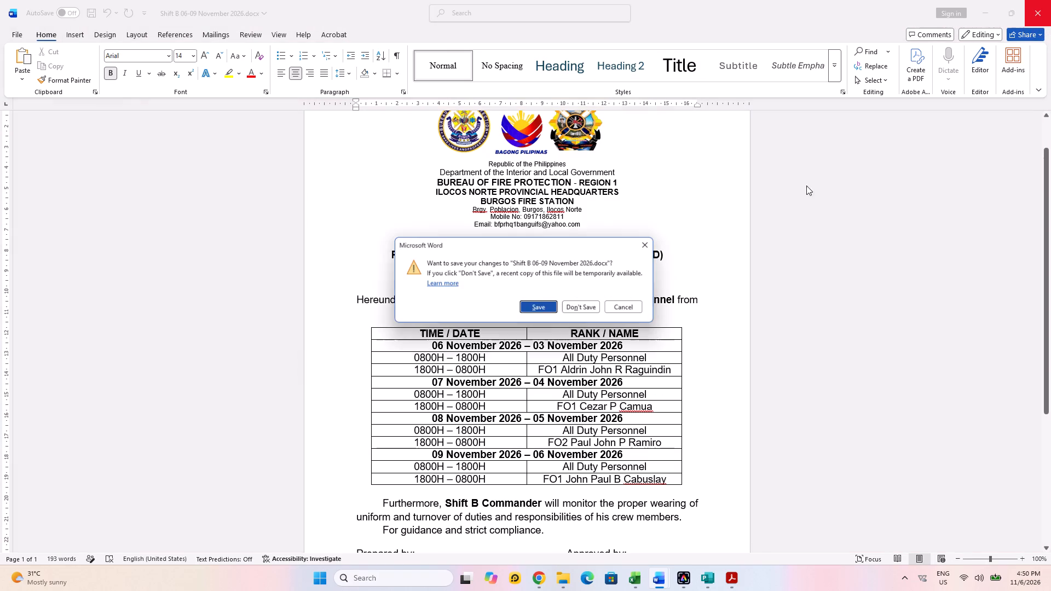
click(656, 244)
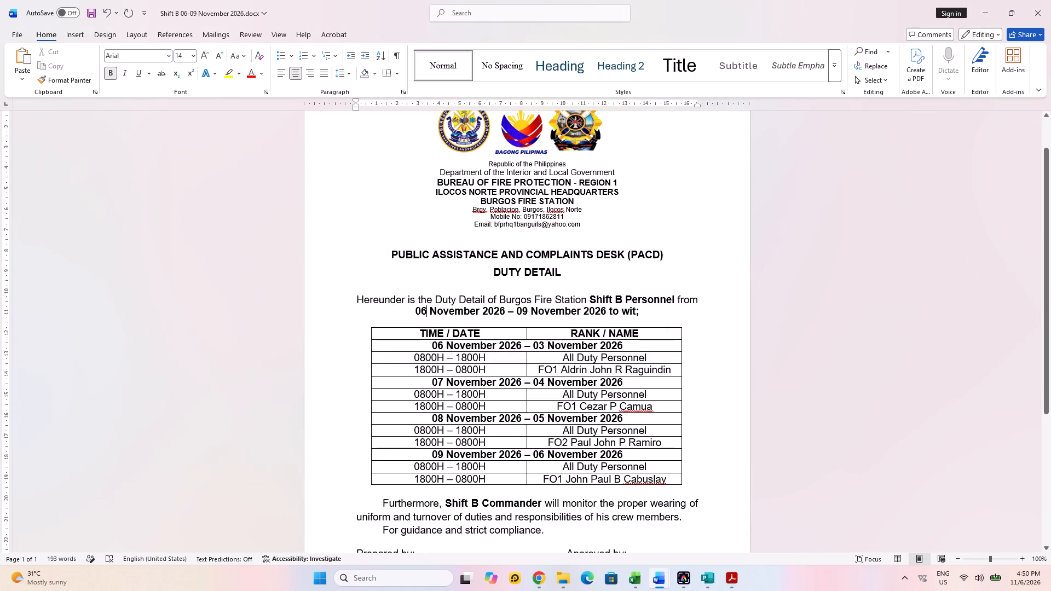
key(ctrl+s)
key(ctrl+s)
click(827, 308)
key(ctrl+s)
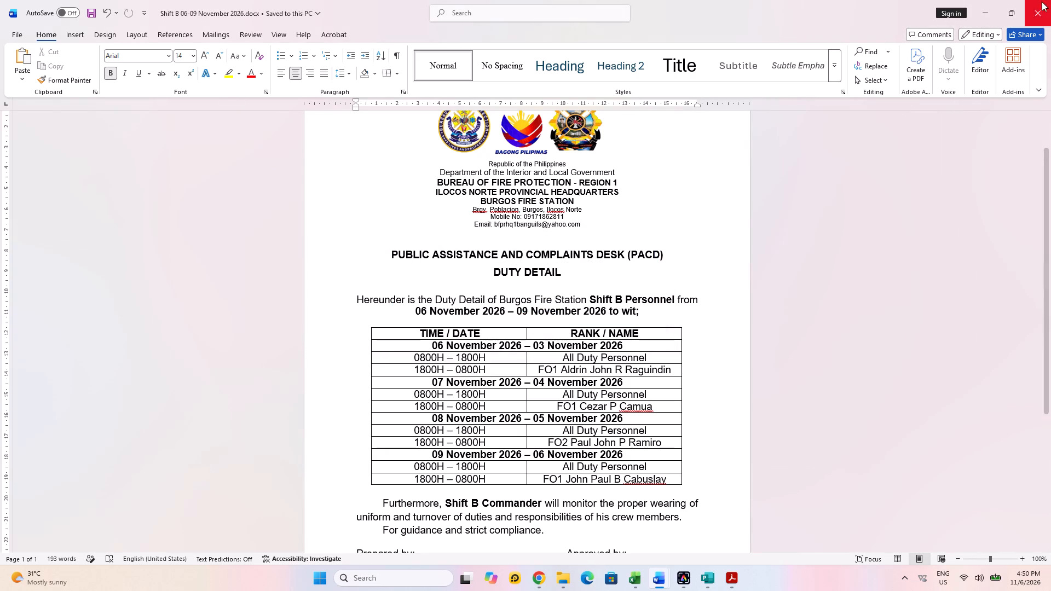
click(992, 9)
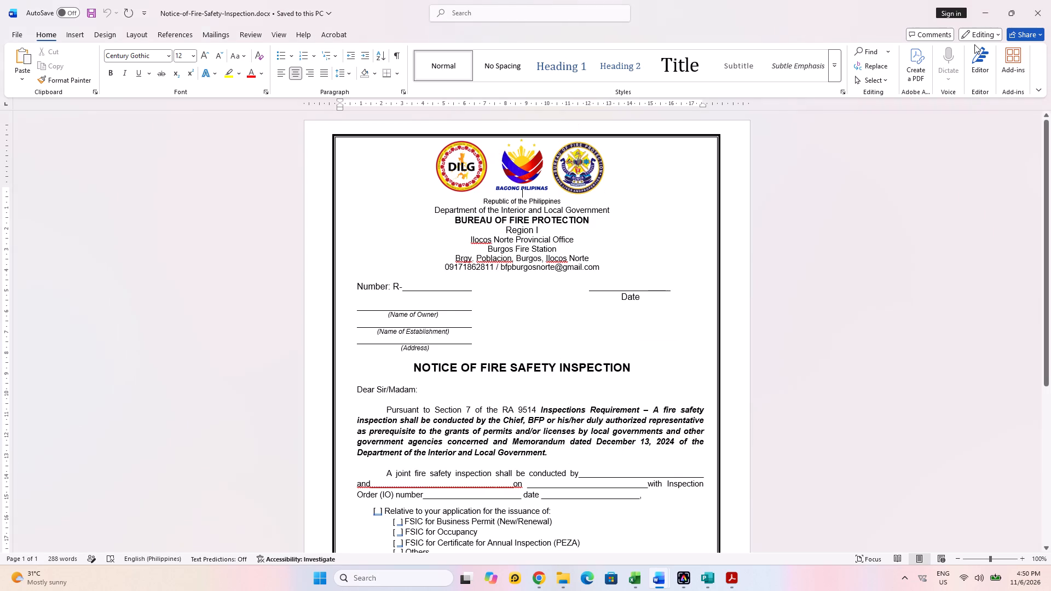